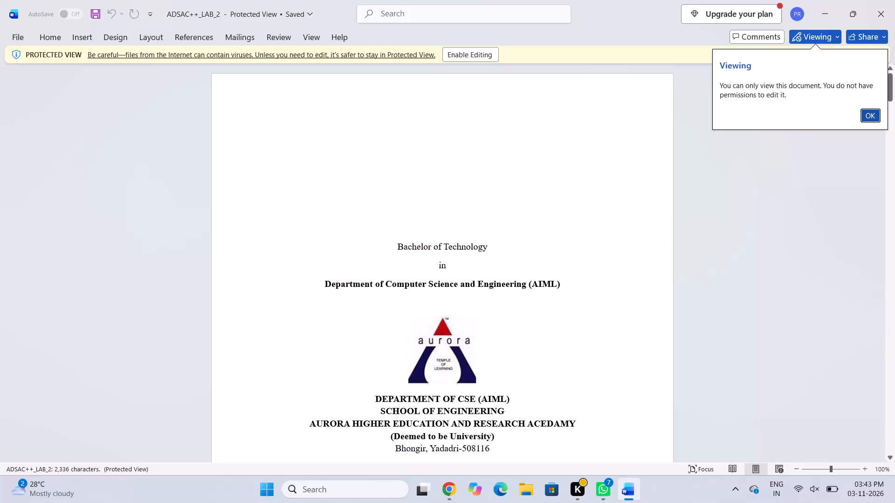
# Enable editing for the ADSAC++_LAB_2 document, taking it out of Protected View.
pyautogui.scroll(-8, 447, 382)
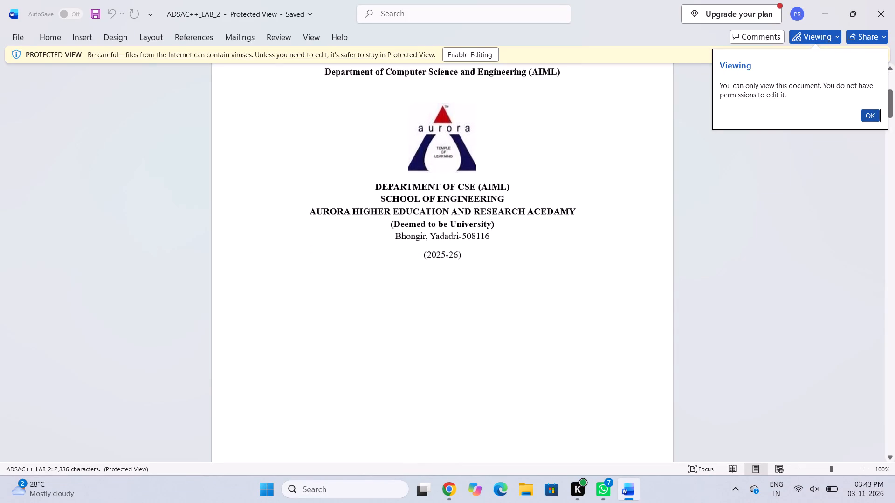
pyautogui.scroll(-4, 451, 388)
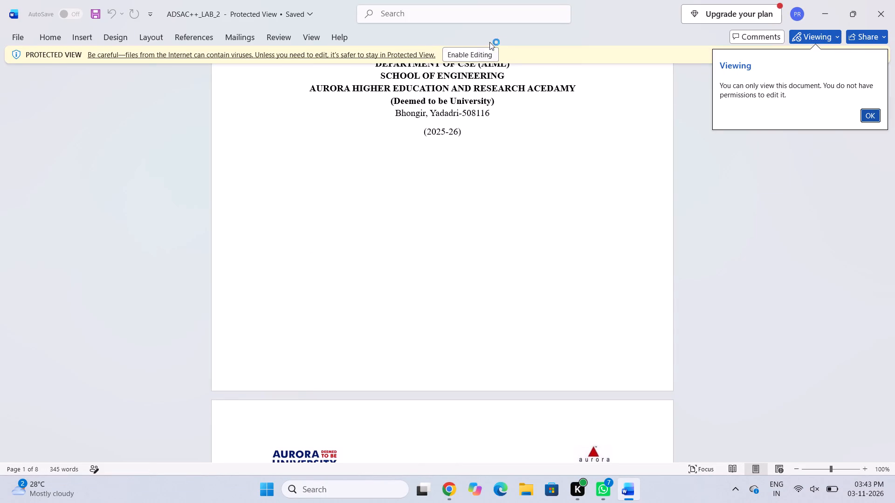
pyautogui.click(461, 54)
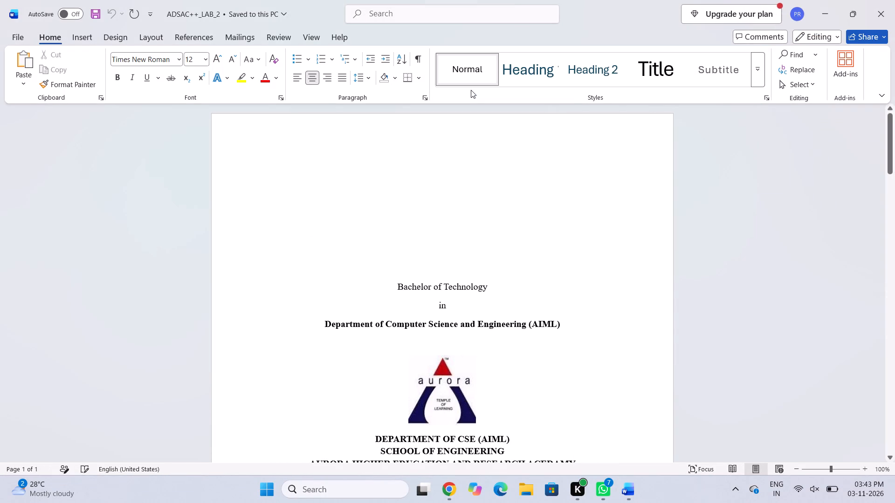
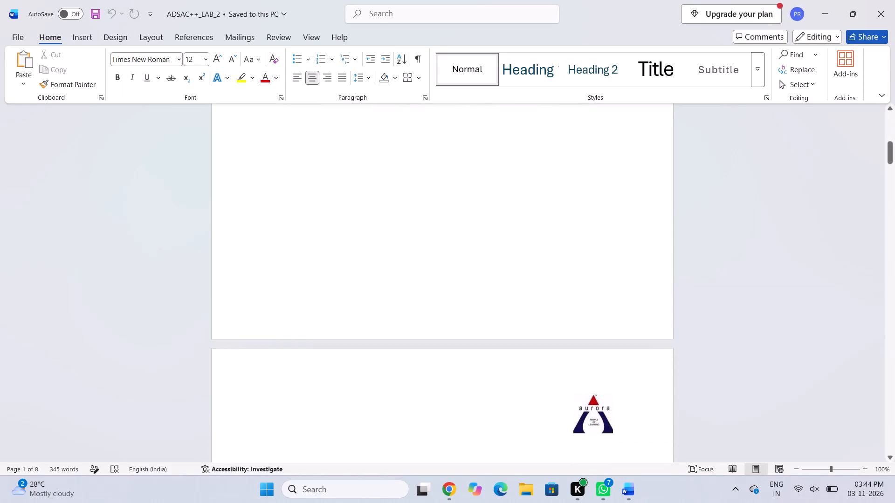
# Replace the student's name in the CERTIFICATE paragraph with the new student's full name in capitals.
pyautogui.click(581, 340)
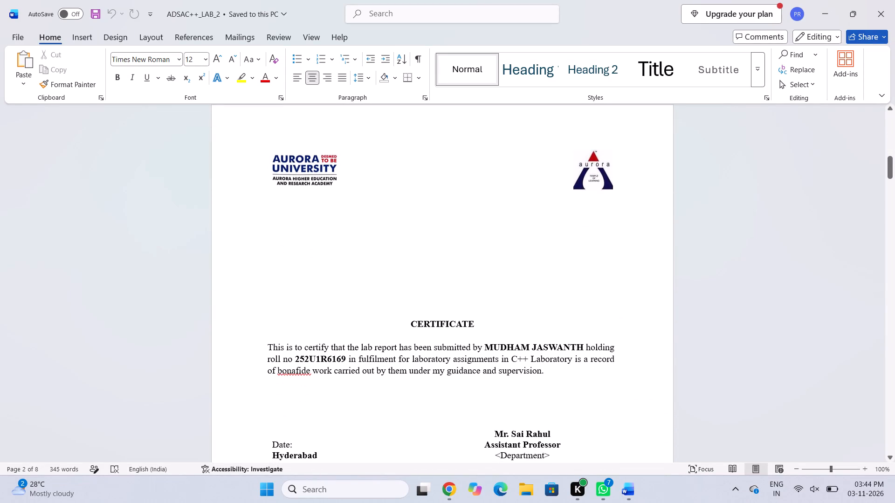
pyautogui.press('BackSpace')
pyautogui.press('BackSpace')
pyautogui.press('BackSpace')
pyautogui.press('BackSpace')
pyautogui.press('BackSpace')
pyautogui.press('BackSpace')
pyautogui.press('BackSpace')
pyautogui.press('BackSpace')
pyautogui.press('BackSpace')
pyautogui.press('BackSpace')
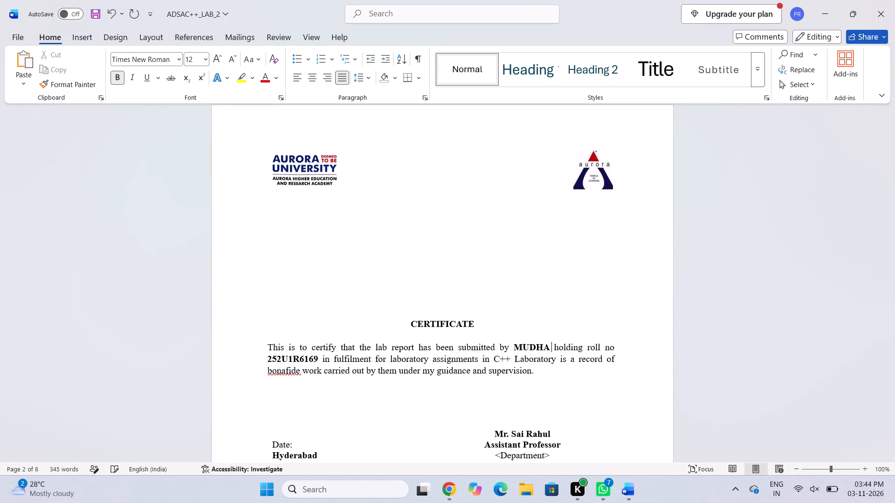
pyautogui.press('BackSpace')
pyautogui.press('BackSpace')
pyautogui.press('BackSpace')
pyautogui.press('BackSpace')
pyautogui.press('BackSpace')
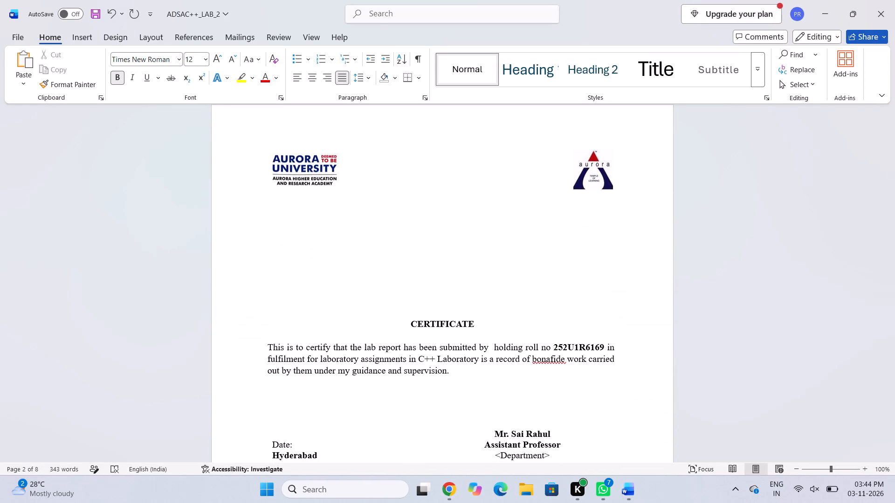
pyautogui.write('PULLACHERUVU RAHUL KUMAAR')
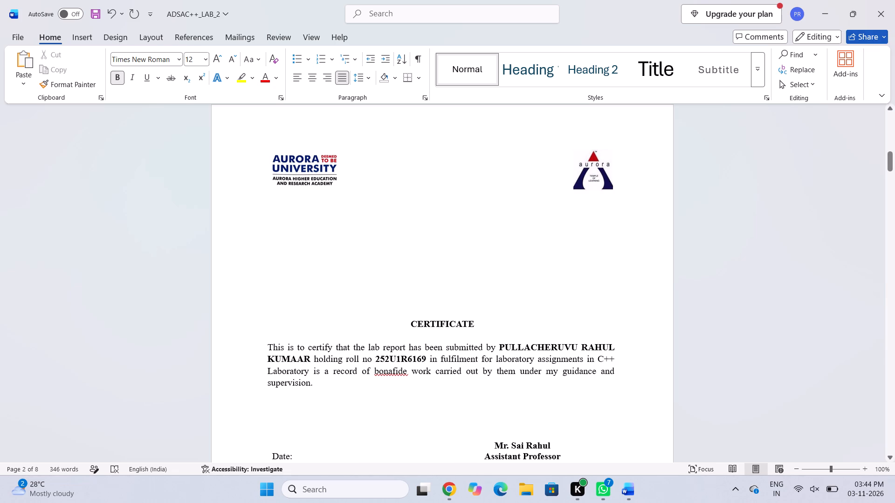
# Replace the last three digits of the roll number in the certificate paragraph with those of the new student.
pyautogui.click(423, 362)
pyautogui.press('Right')
pyautogui.press('BackSpace')
pyautogui.press('BackSpace')
pyautogui.press('BackSpace')
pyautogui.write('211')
# Select the C++ code under "Code:" for Insert at the Kth Position-Linked List, starting from the #include <bits/stdc++.h> line.
pyautogui.scroll(-5, 423, 362)
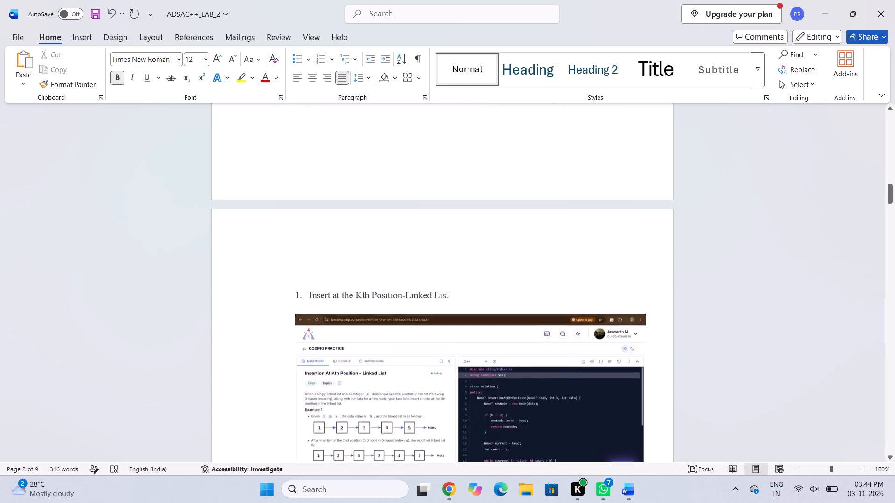
pyautogui.scroll(-3, 423, 362)
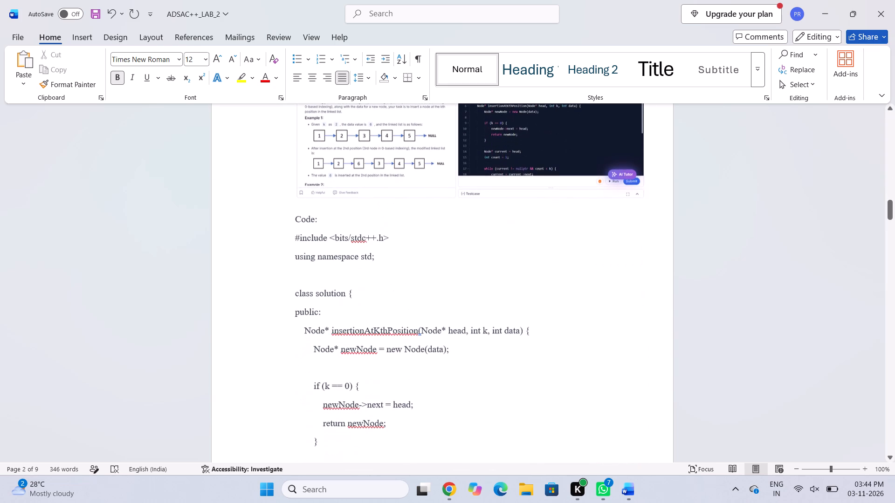
pyautogui.scroll(1, 423, 362)
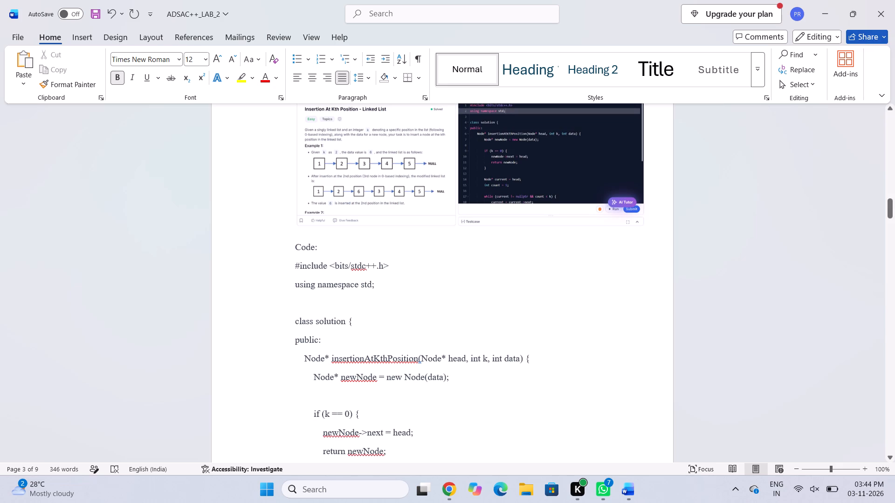
pyautogui.moveTo(286, 261); pyautogui.dragTo(421, 445)
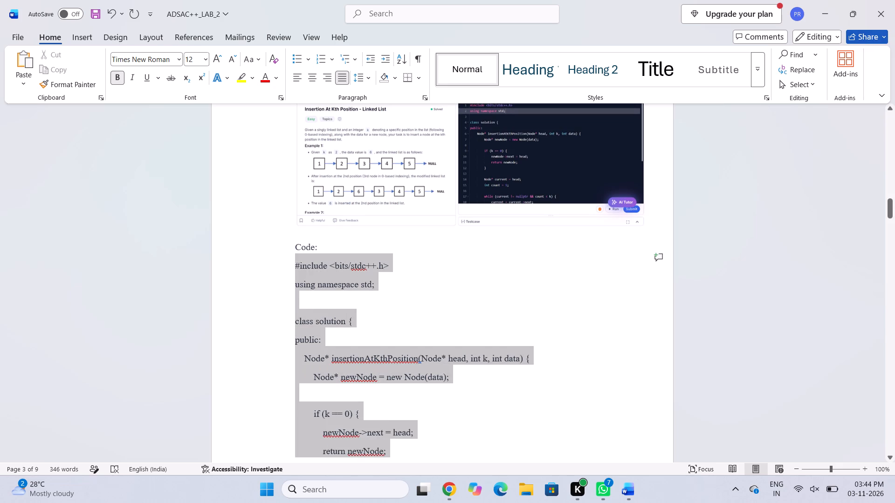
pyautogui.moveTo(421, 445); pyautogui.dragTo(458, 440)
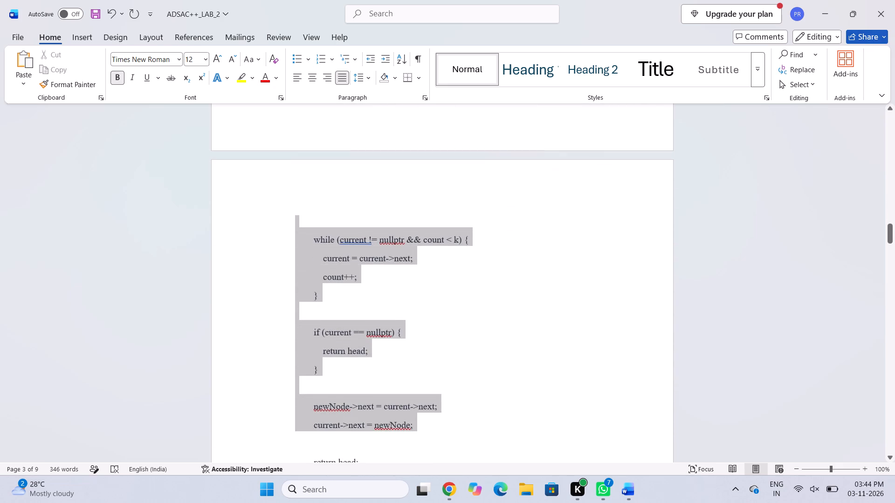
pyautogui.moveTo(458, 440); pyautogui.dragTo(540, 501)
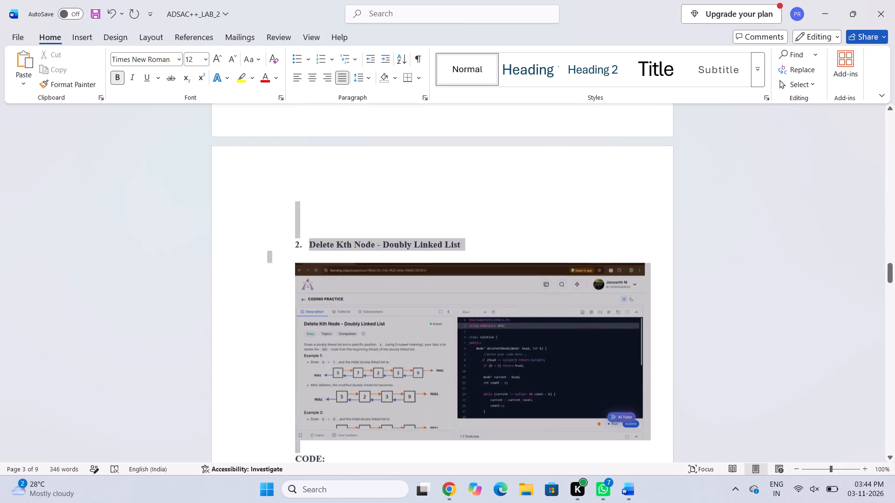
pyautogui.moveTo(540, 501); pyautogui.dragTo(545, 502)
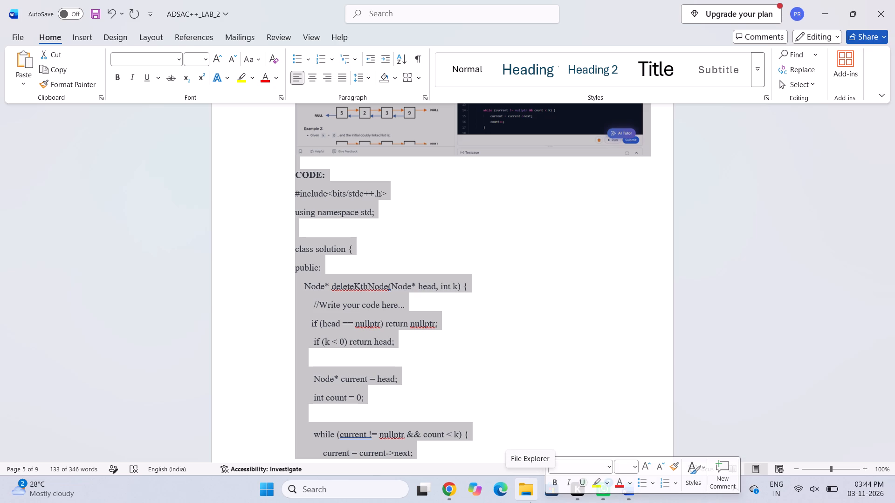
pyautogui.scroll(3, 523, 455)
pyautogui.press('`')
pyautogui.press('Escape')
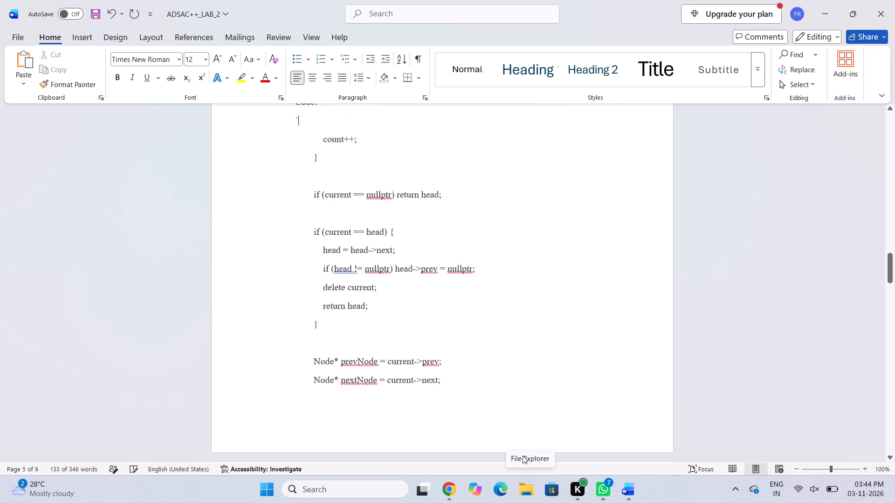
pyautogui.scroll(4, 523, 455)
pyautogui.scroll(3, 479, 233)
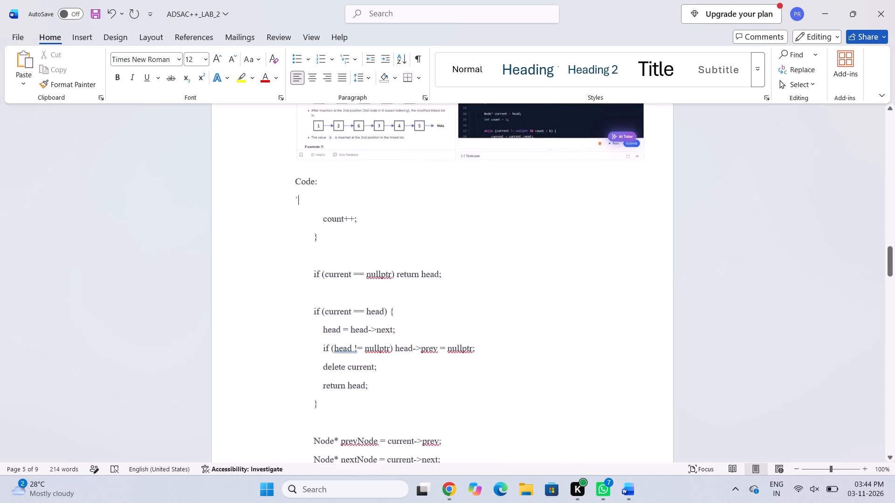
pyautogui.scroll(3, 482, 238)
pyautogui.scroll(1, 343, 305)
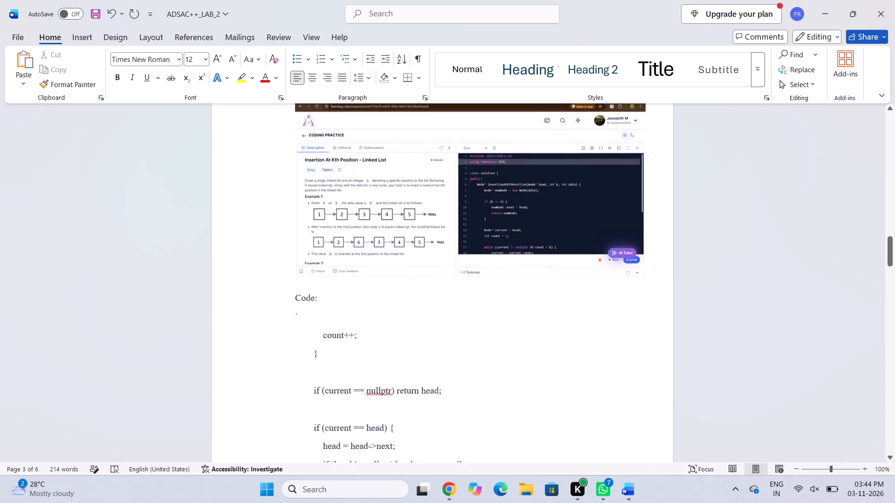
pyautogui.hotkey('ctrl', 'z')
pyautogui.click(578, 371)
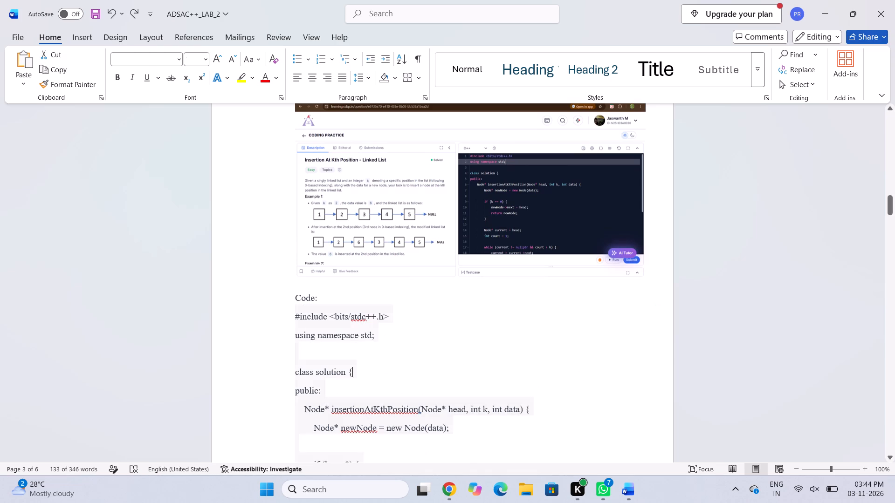
# Copy the complete C++ code of the Insert at the Kth Position exercise, from the first #include line through the closing brace before OUTPUT.
pyautogui.moveTo(292, 313); pyautogui.dragTo(340, 345)
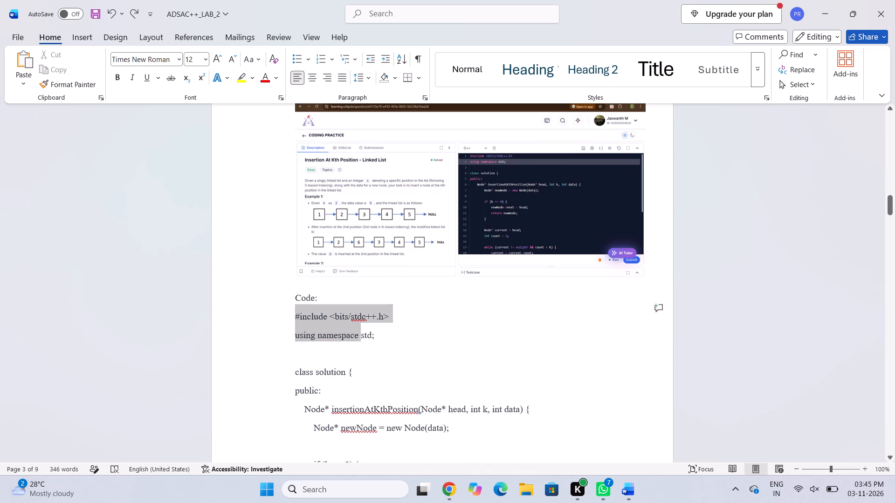
pyautogui.moveTo(340, 345); pyautogui.dragTo(471, 336)
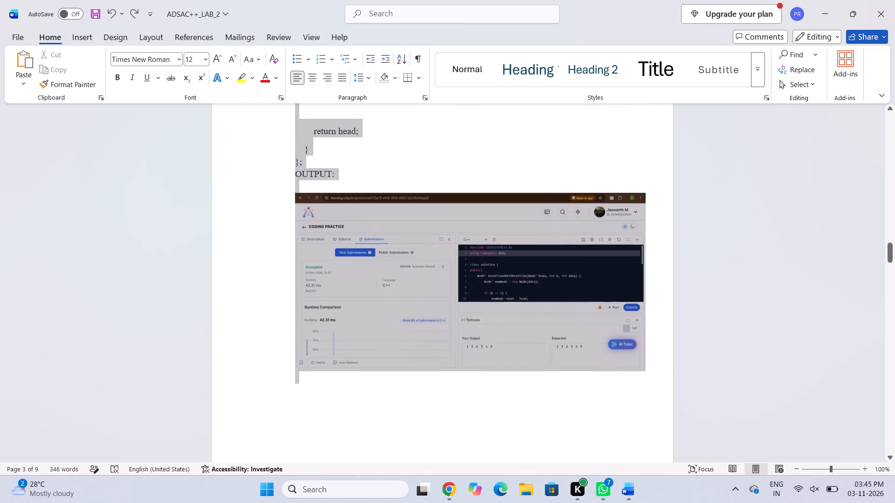
pyautogui.moveTo(471, 336); pyautogui.dragTo(429, 156)
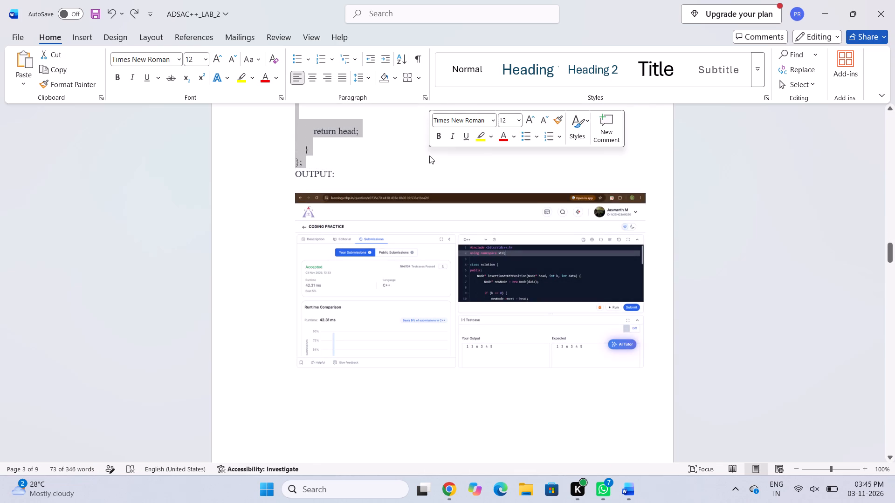
pyautogui.hotkey('ctrl', 'c')
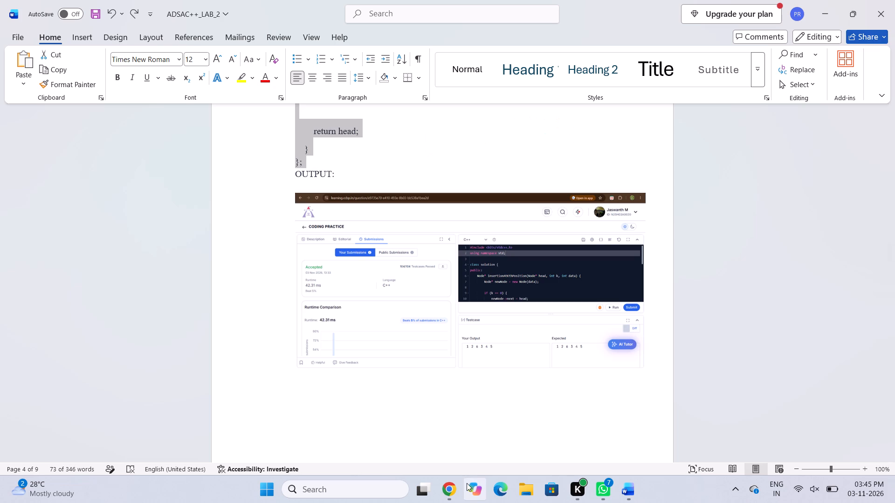
# In Chrome, open the first Coding Practice of Module II: Linked Lists in Design and Analysis of Algorithms, under Year 2 - Term 2 Advanced Data Structures.
pyautogui.click(454, 488)
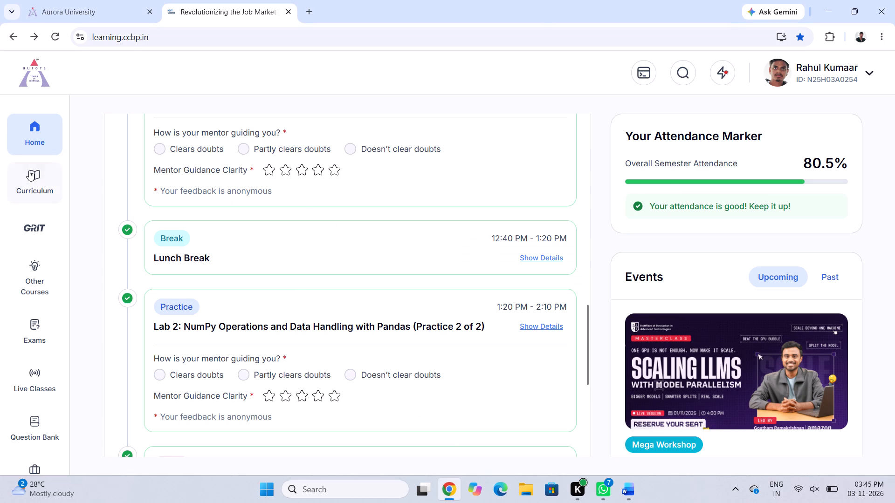
pyautogui.click(30, 174)
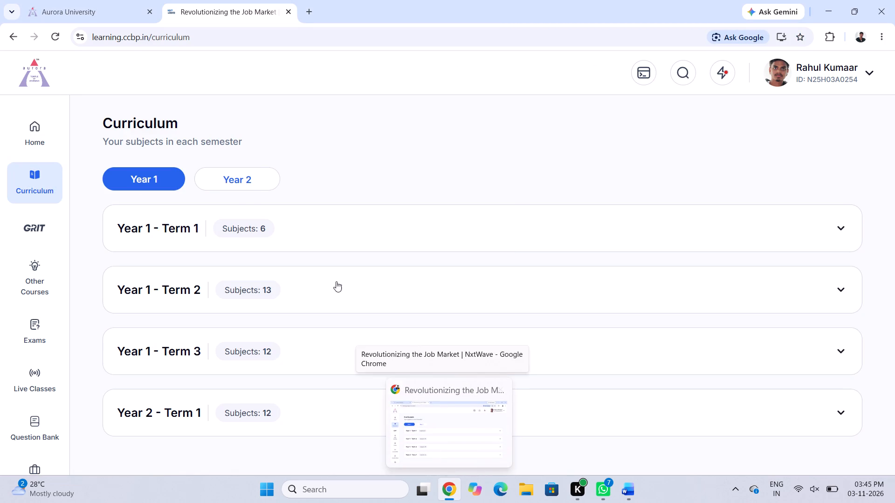
pyautogui.click(252, 177)
pyautogui.click(278, 245)
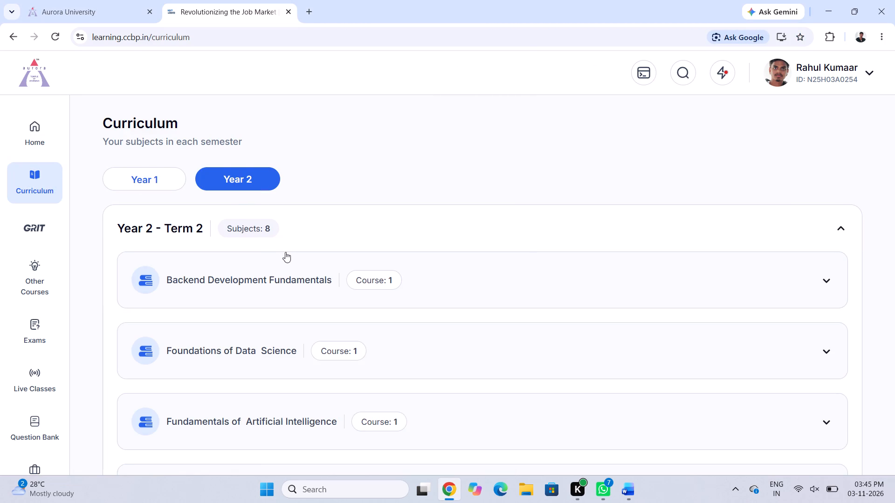
pyautogui.scroll(-6, 286, 277)
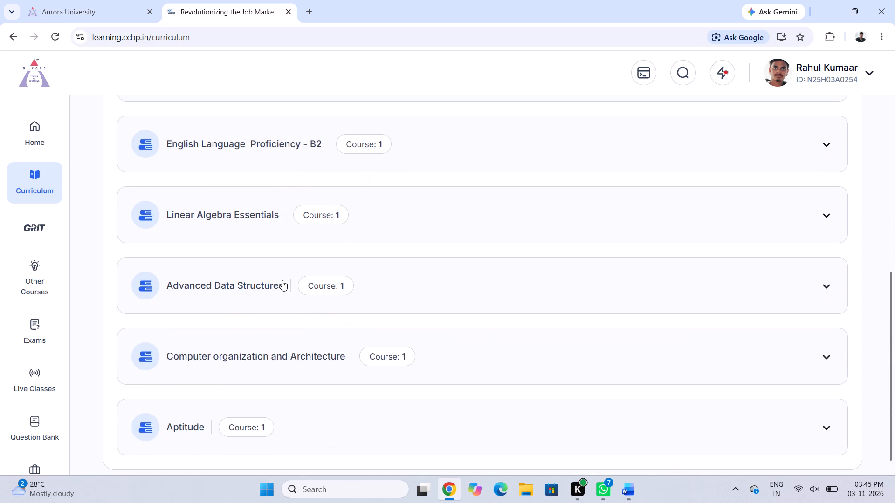
pyautogui.click(282, 280)
pyautogui.click(293, 348)
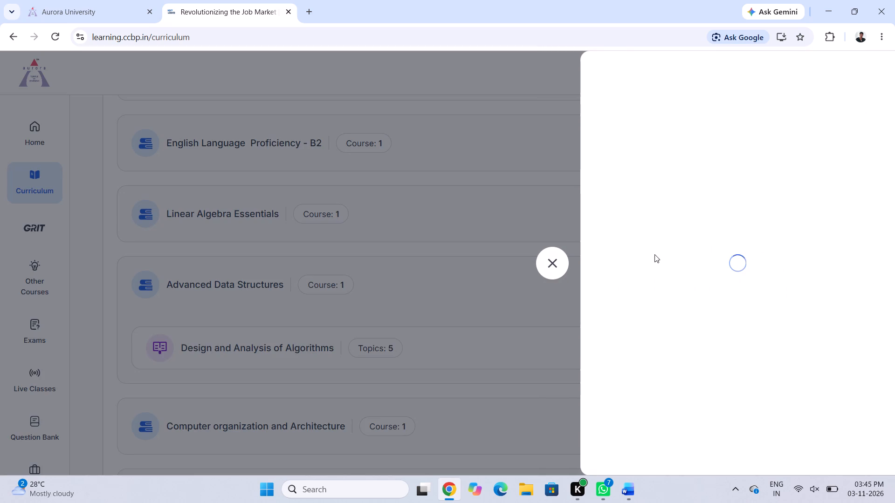
pyautogui.click(695, 247)
pyautogui.scroll(-2, 666, 316)
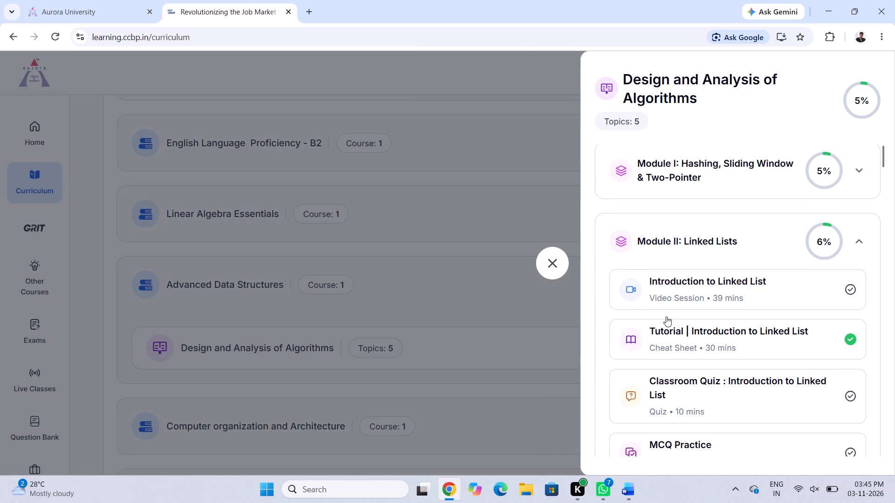
pyautogui.click(654, 377)
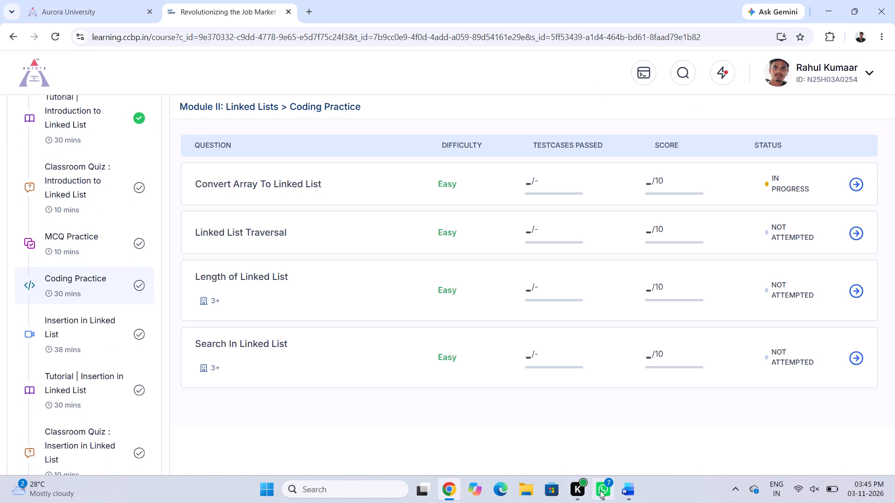
# Switch to Word and check the title of the first exercise above the copied code.
pyautogui.click(623, 482)
pyautogui.scroll(2, 404, 319)
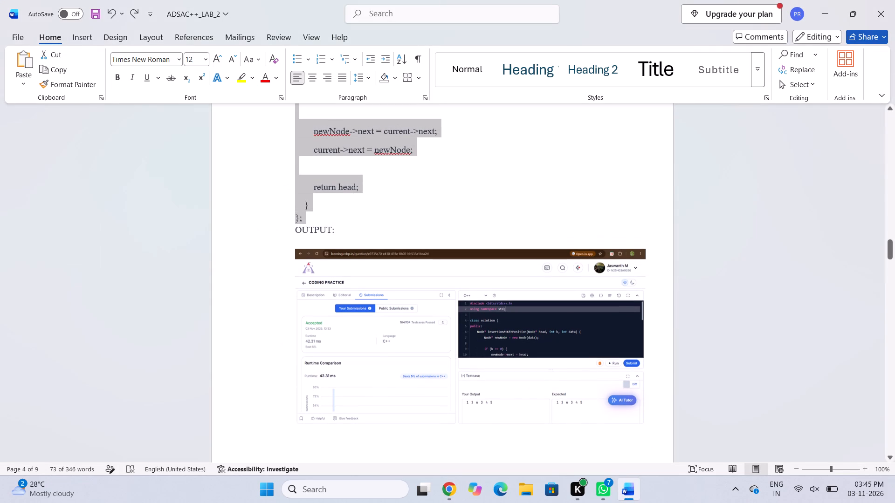
pyautogui.scroll(6, 415, 305)
pyautogui.scroll(10, 408, 261)
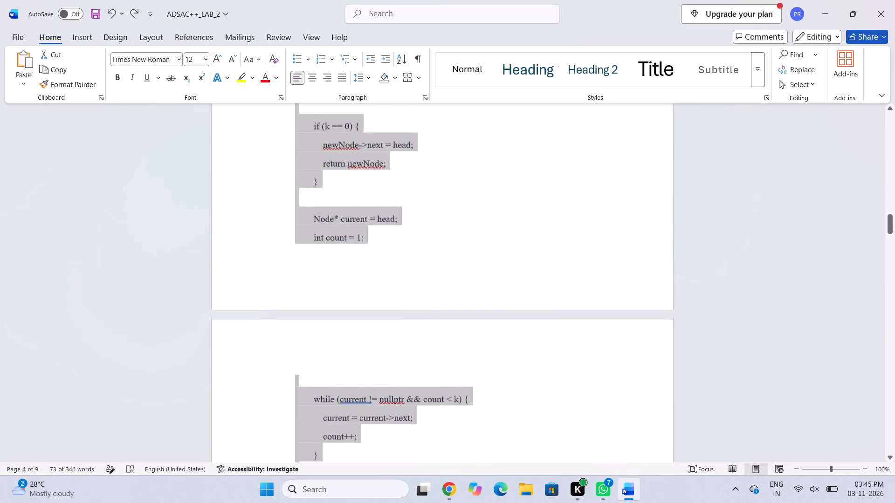
pyautogui.scroll(16, 410, 261)
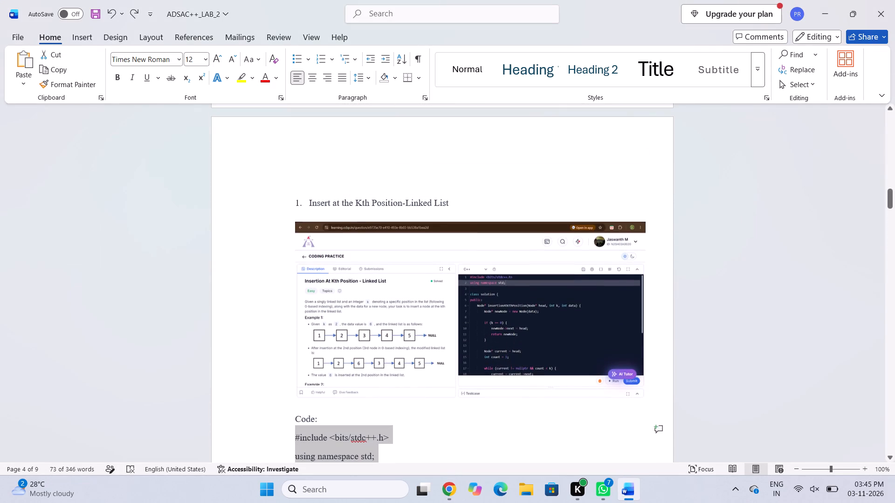
# Return to Chrome and open the Insertion At Kth Position - Linked List question from the Coding Practice following the Insertion in Linked List lessons.
pyautogui.click(452, 493)
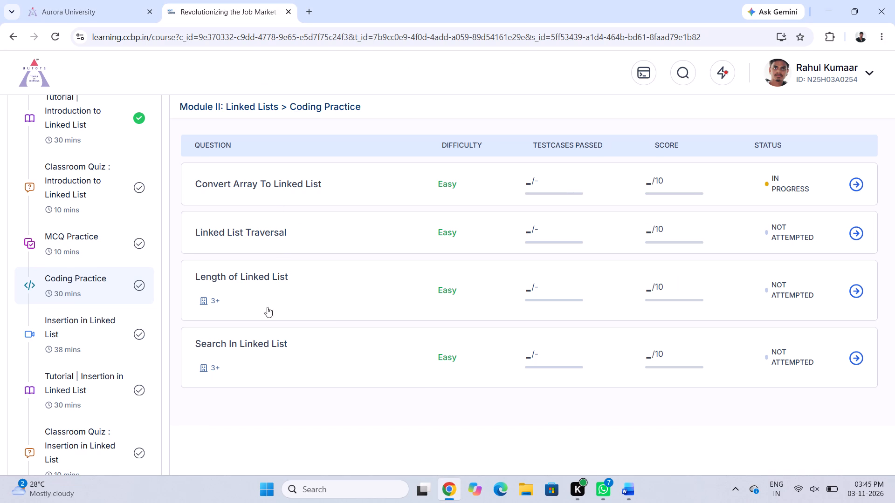
pyautogui.scroll(-3, 86, 302)
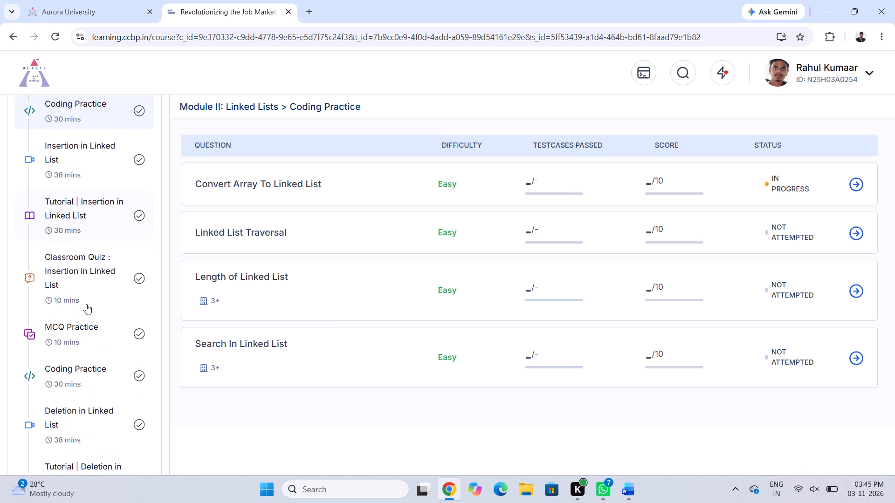
pyautogui.click(87, 370)
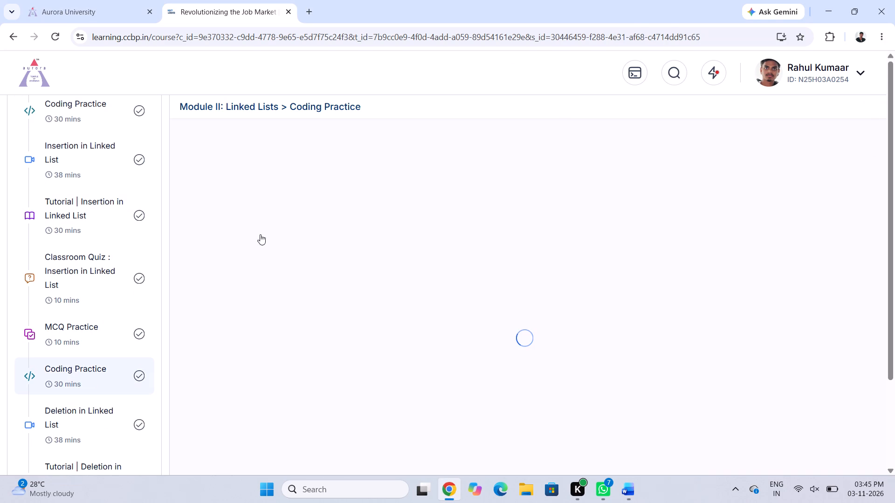
pyautogui.click(620, 493)
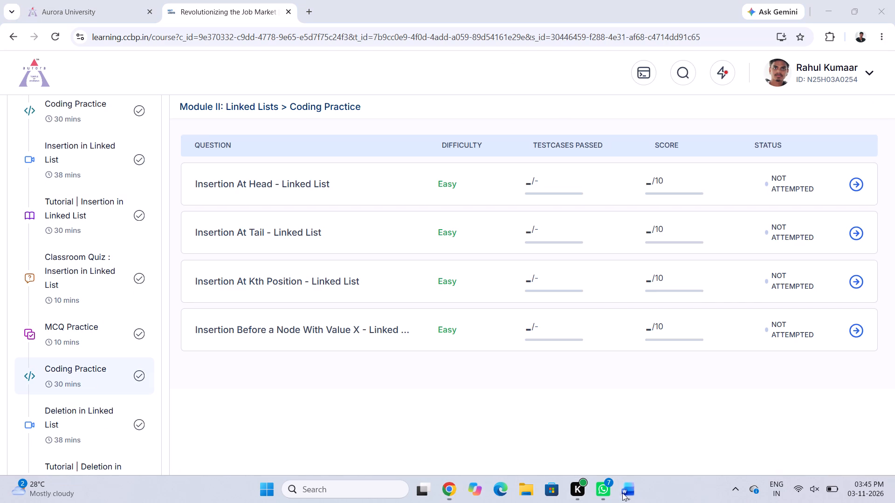
pyautogui.click(629, 491)
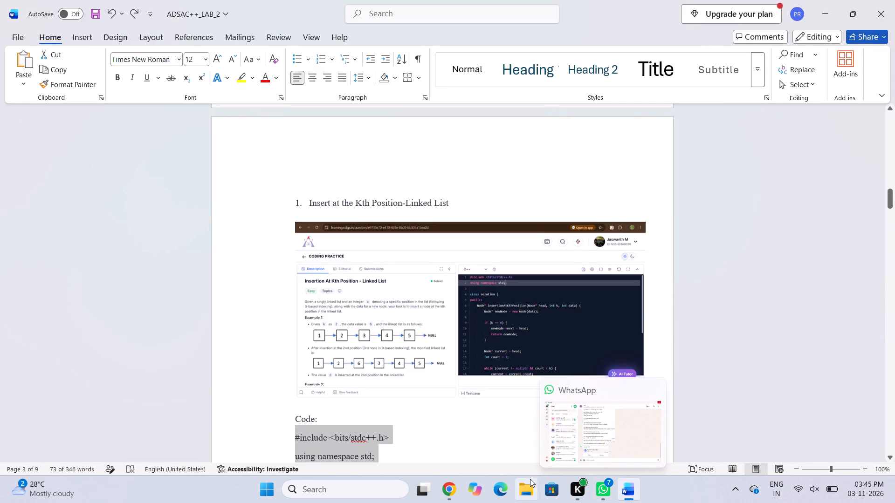
pyautogui.click(445, 488)
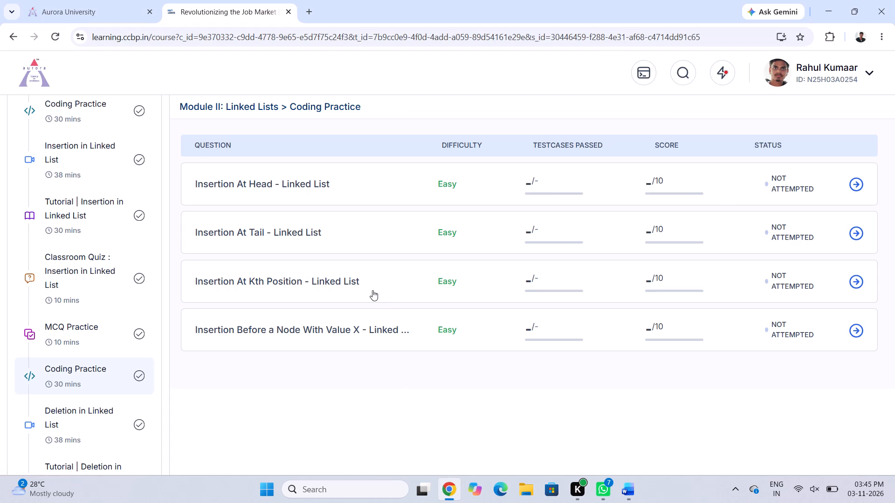
pyautogui.click(376, 286)
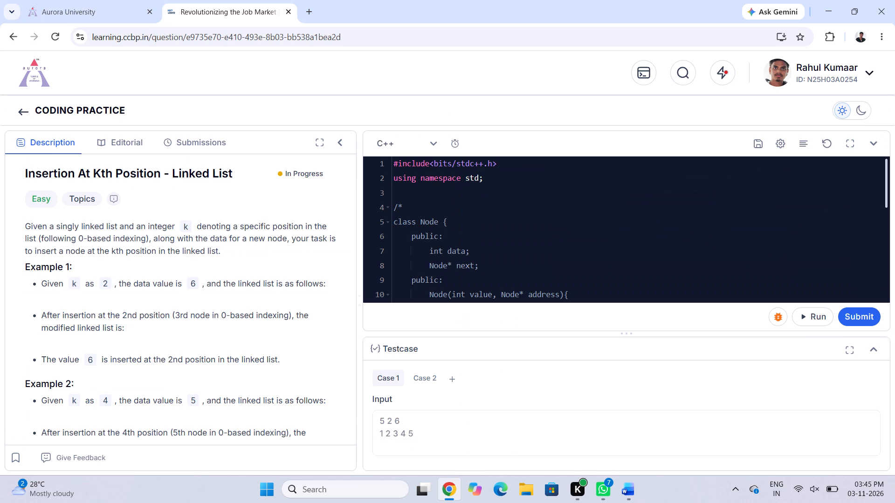
# Replace all the starter code in the C++ editor with the solution code copied from the lab document.
pyautogui.click(559, 240)
pyautogui.hotkey('ctrl', 'a')
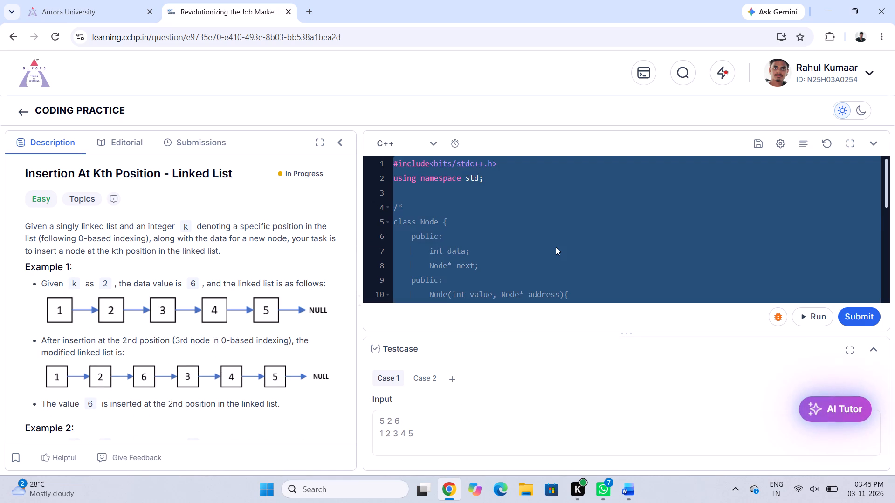
pyautogui.press('BackSpace')
pyautogui.hotkey('ctrl', 'c')
pyautogui.hotkey('ctrl', 'v')
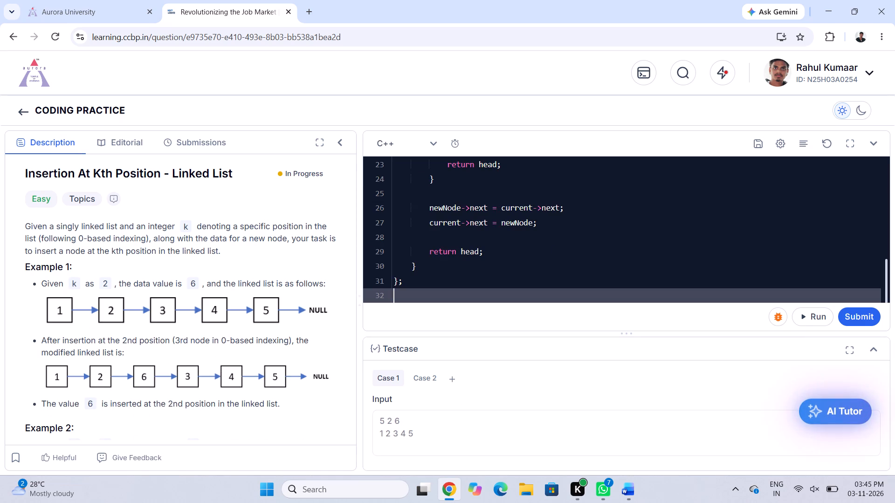
# Run the pasted solution against the sample test cases.
pyautogui.click(821, 324)
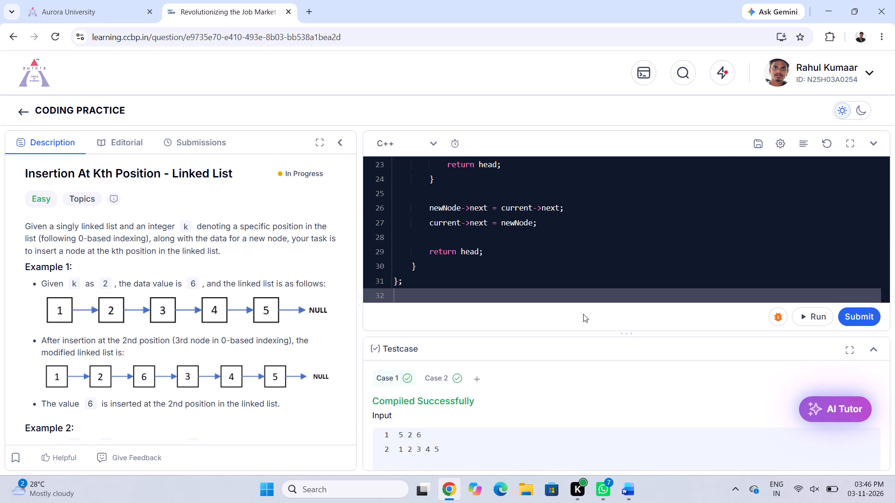
pyautogui.rightClick(837, 407)
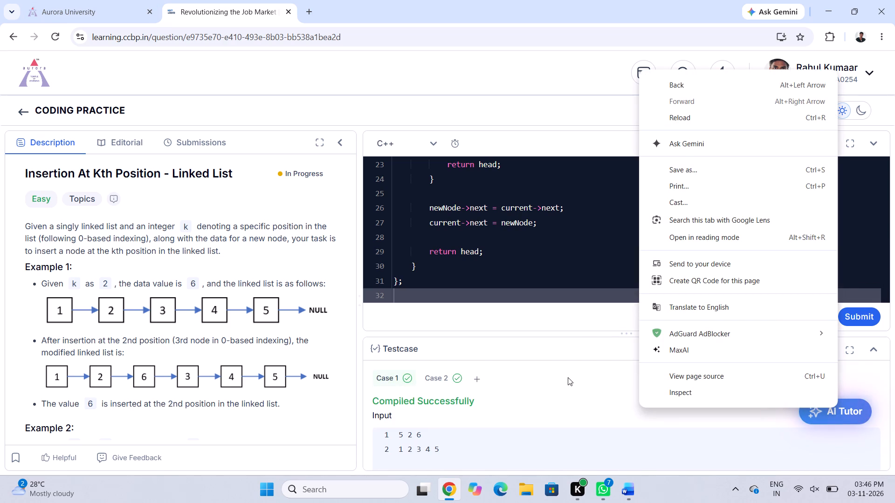
pyautogui.click(568, 377)
# Examine the Case 1 test results, comparing the program's output with the expected output.
pyautogui.scroll(-4, 577, 368)
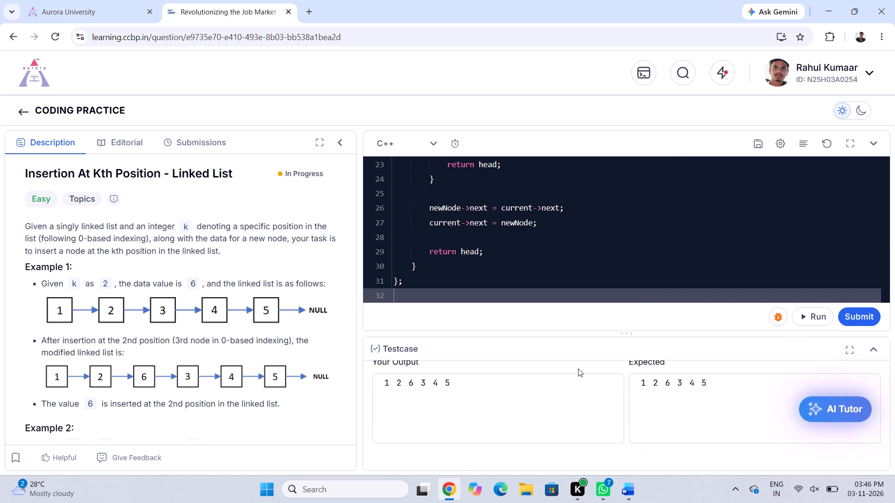
pyautogui.scroll(6, 578, 368)
pyautogui.scroll(-2, 585, 374)
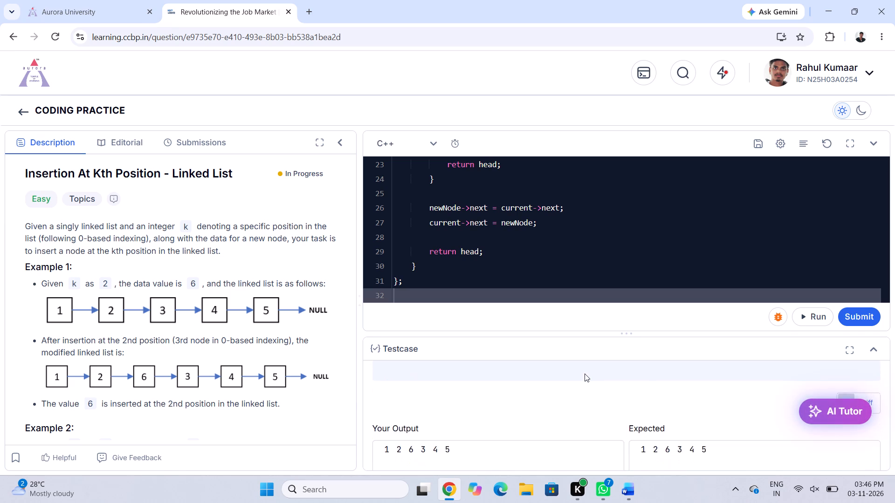
pyautogui.scroll(-1, 585, 374)
pyautogui.scroll(13, 585, 374)
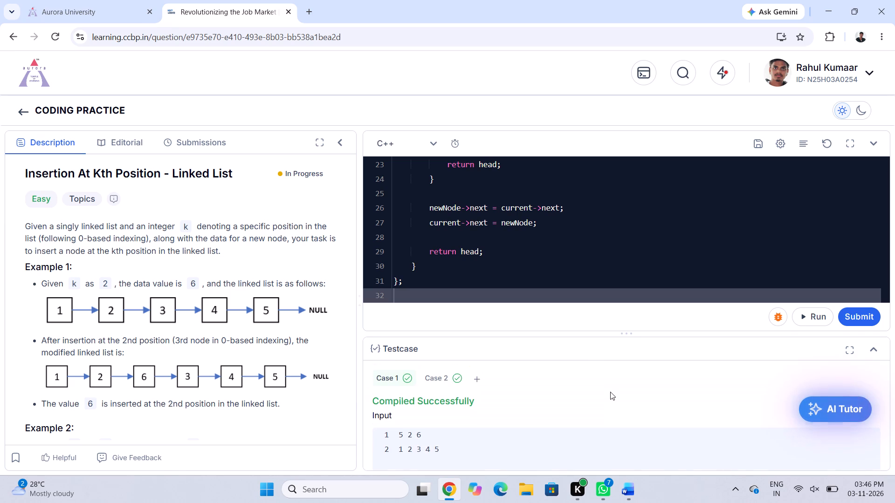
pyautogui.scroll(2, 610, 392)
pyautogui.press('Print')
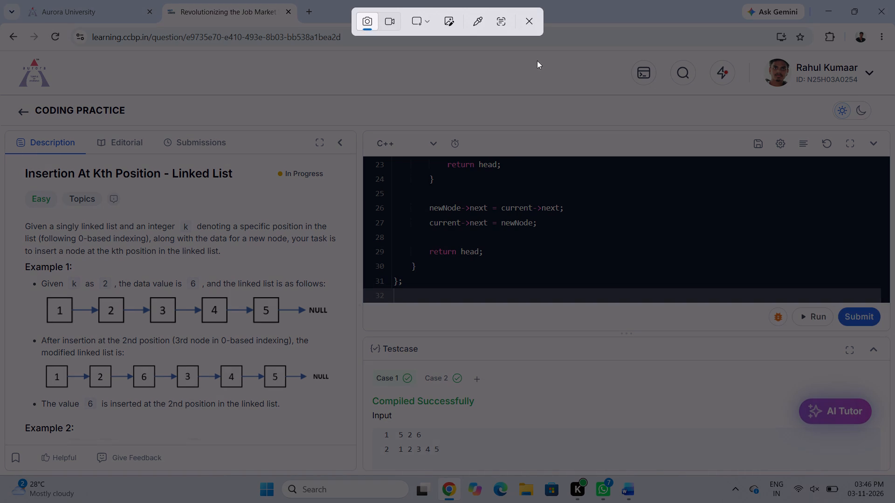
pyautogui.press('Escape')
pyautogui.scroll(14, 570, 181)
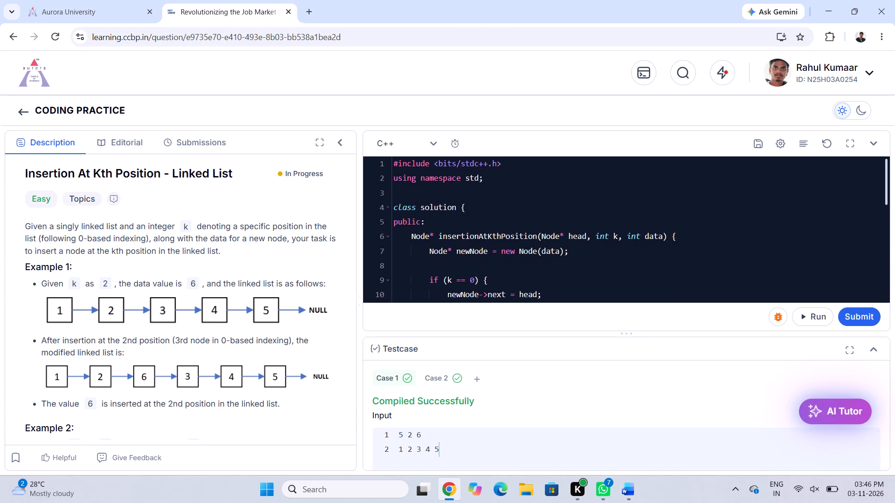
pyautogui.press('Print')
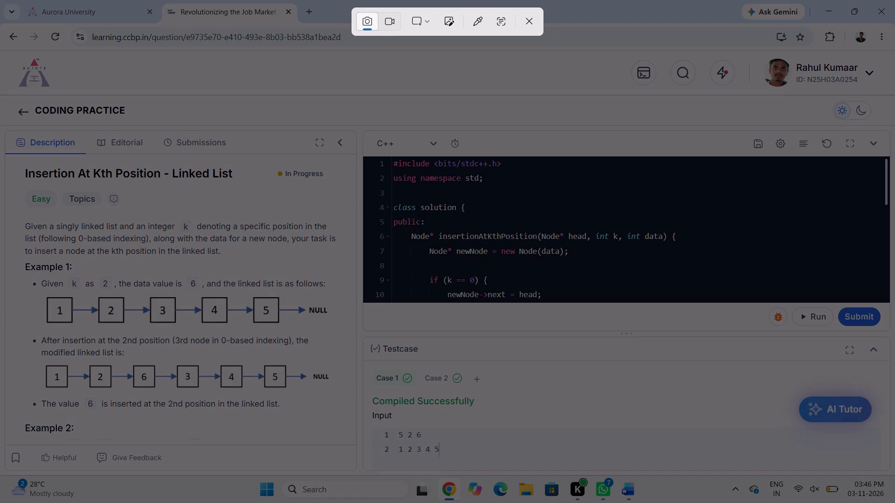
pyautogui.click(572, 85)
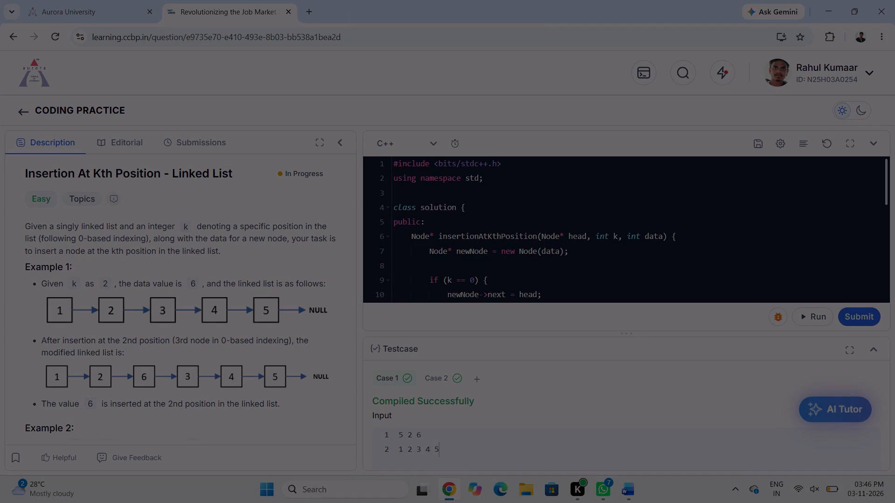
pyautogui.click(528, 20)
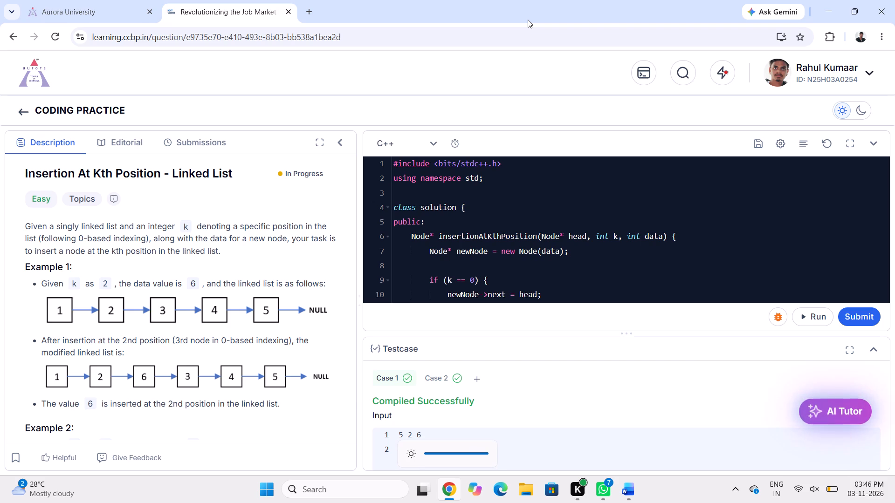
# Capture a full-screen screenshot of the Insertion At Kth Position question with the solution code from line 1, and copy it.
pyautogui.press('Print')
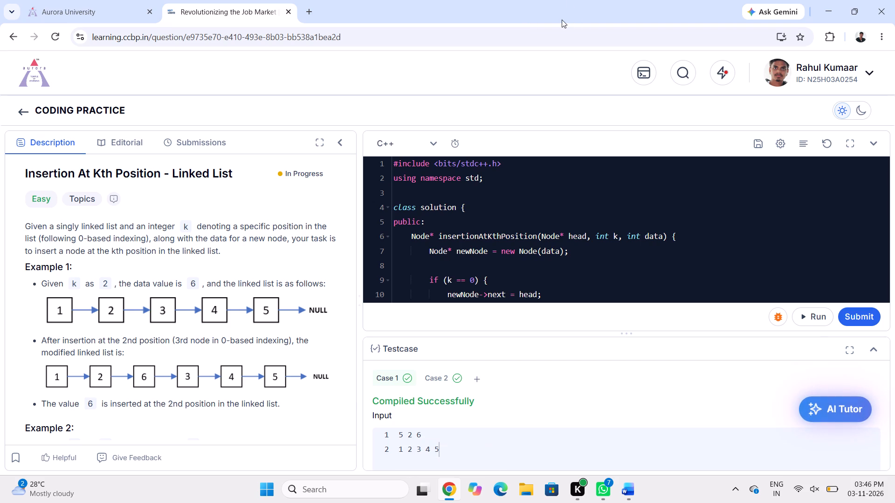
pyautogui.click(429, 21)
pyautogui.click(426, 60)
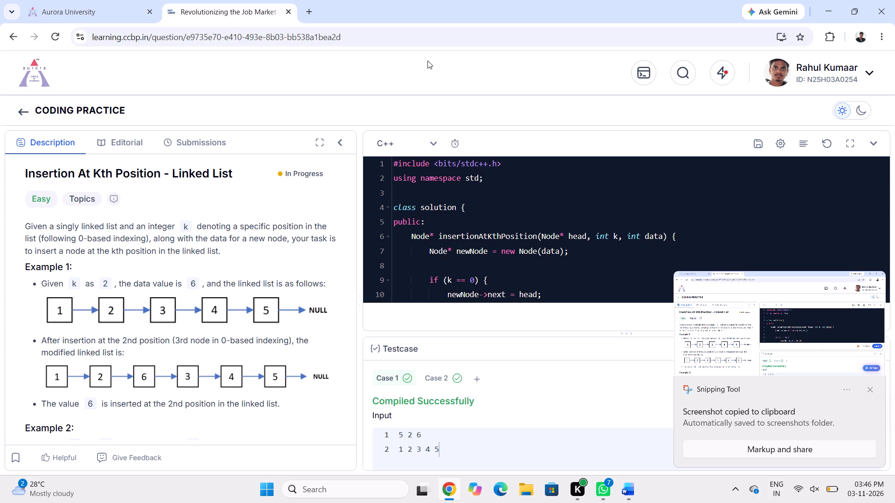
pyautogui.click(862, 312)
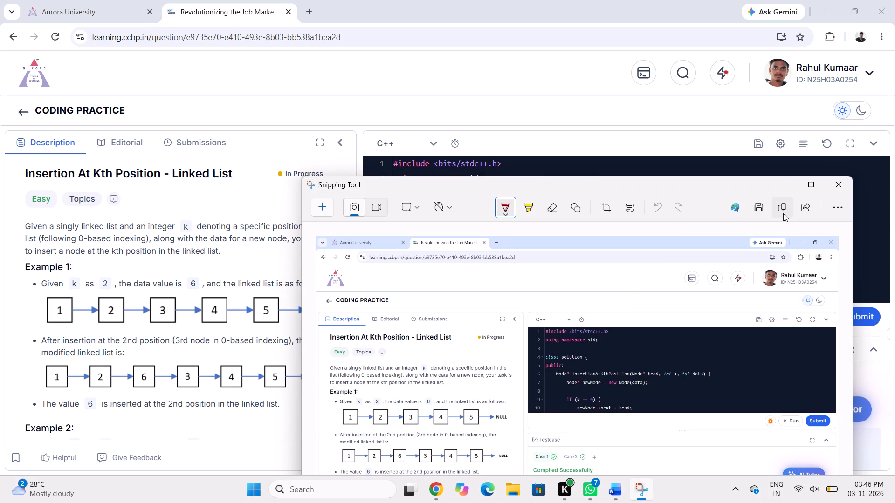
pyautogui.click(783, 213)
# In the ADSAC++_LAB_2 Word document, replace the picture under "1. Insert at the Kth Position-Linked List" with the copied question screenshot.
pyautogui.click(617, 484)
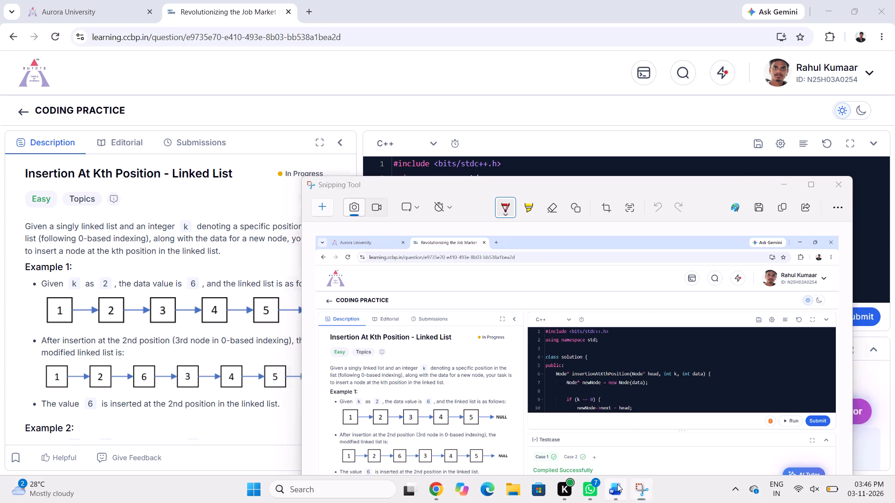
pyautogui.scroll(8, 407, 281)
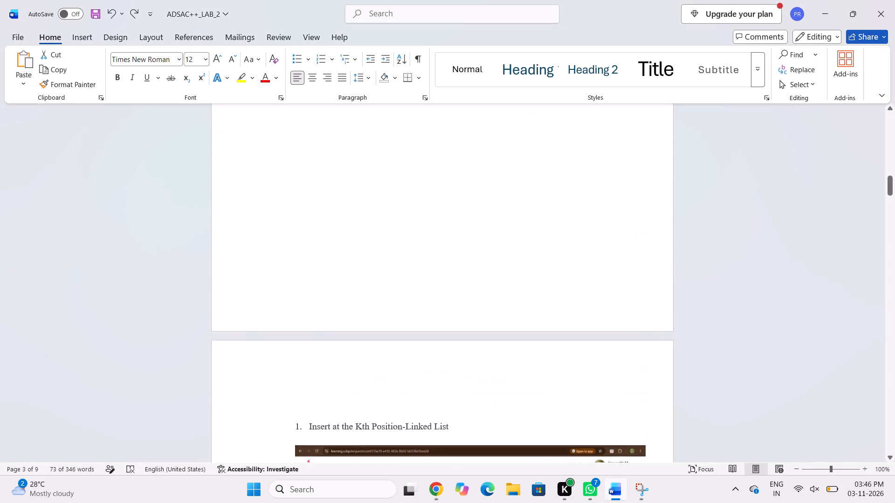
pyautogui.scroll(10, 407, 281)
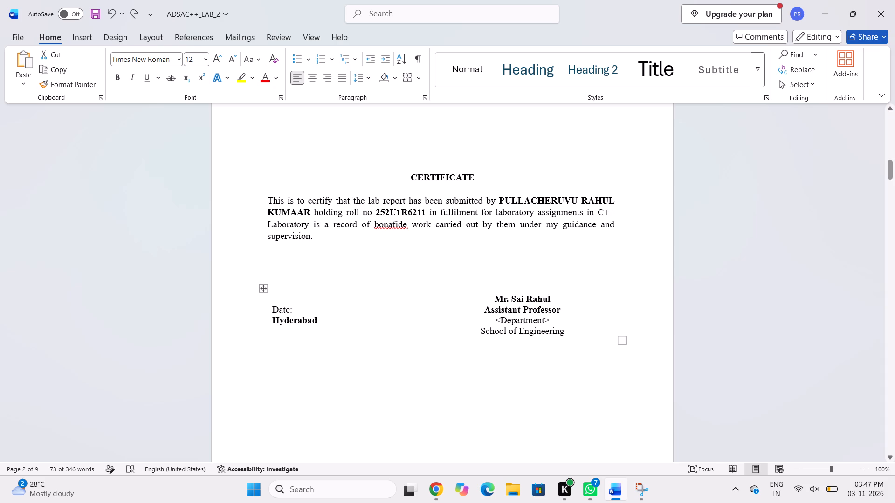
pyautogui.scroll(-15, 538, 329)
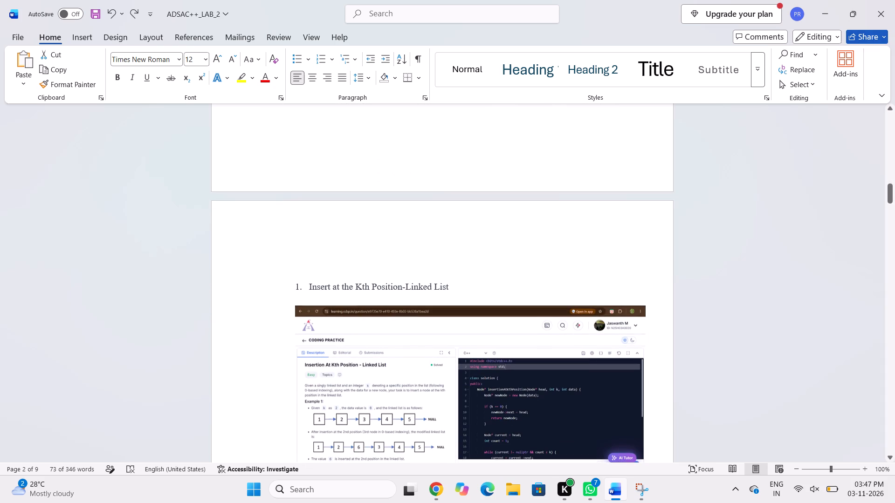
pyautogui.click(406, 353)
pyautogui.press('BackSpace')
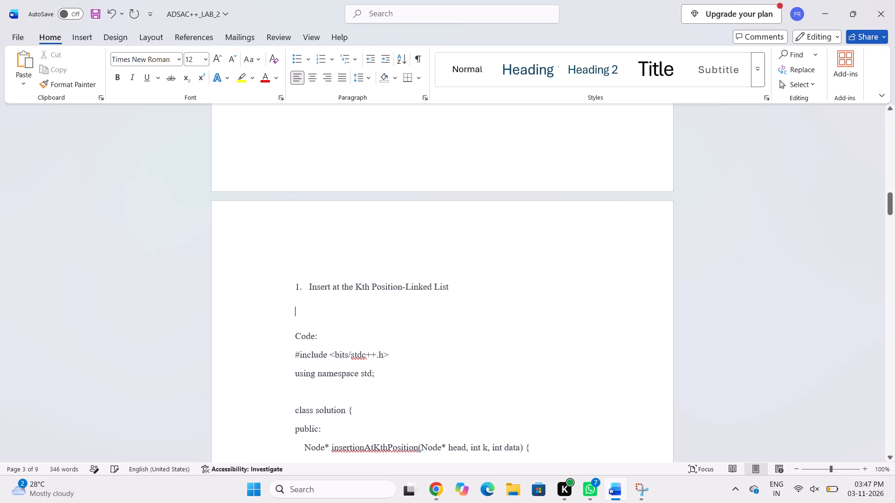
pyautogui.hotkey('ctrl', 'v')
# Return to Chrome and submit the Insertion At Kth Position solution.
pyautogui.scroll(-4, 406, 352)
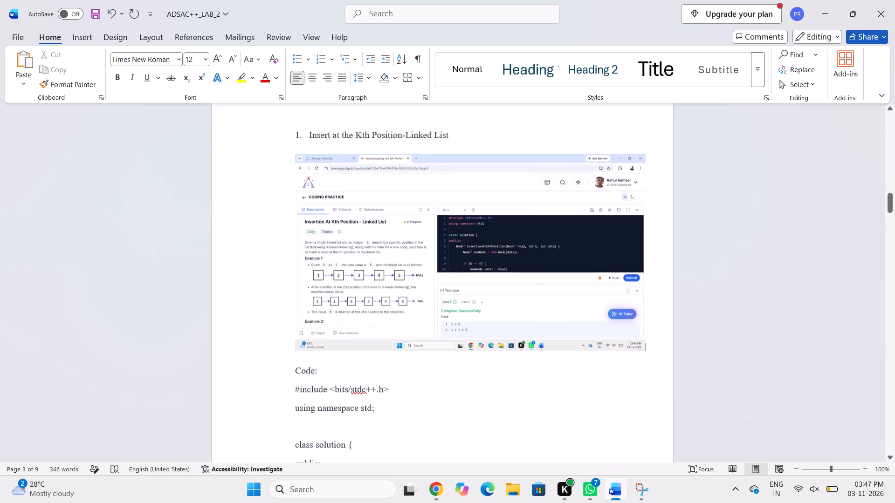
pyautogui.scroll(-20, 406, 352)
pyautogui.scroll(-5, 406, 352)
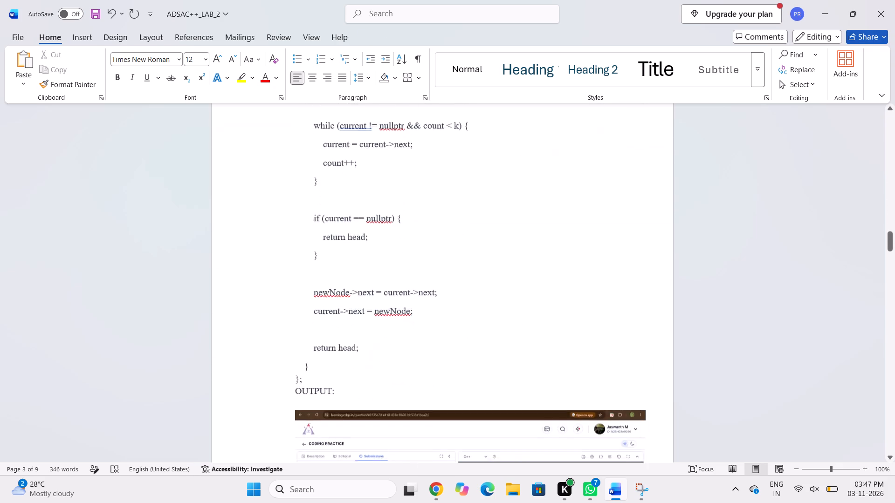
pyautogui.scroll(-5, 406, 352)
pyautogui.scroll(-2, 395, 311)
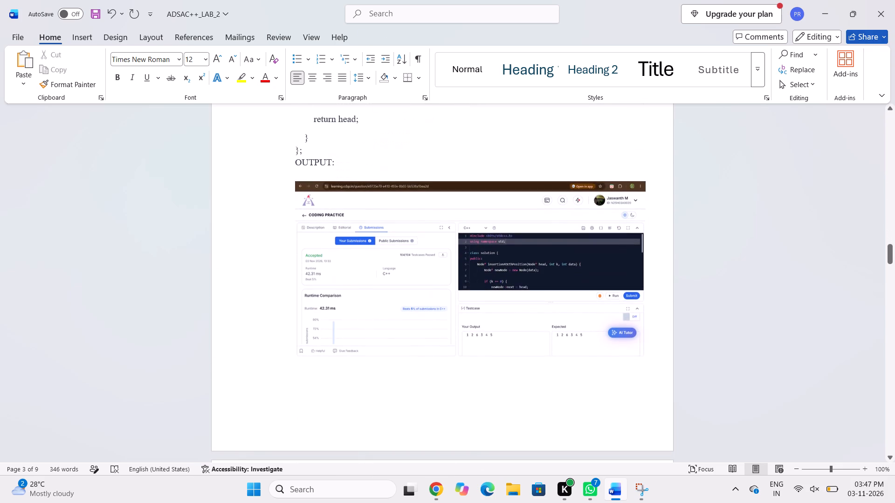
pyautogui.click(433, 489)
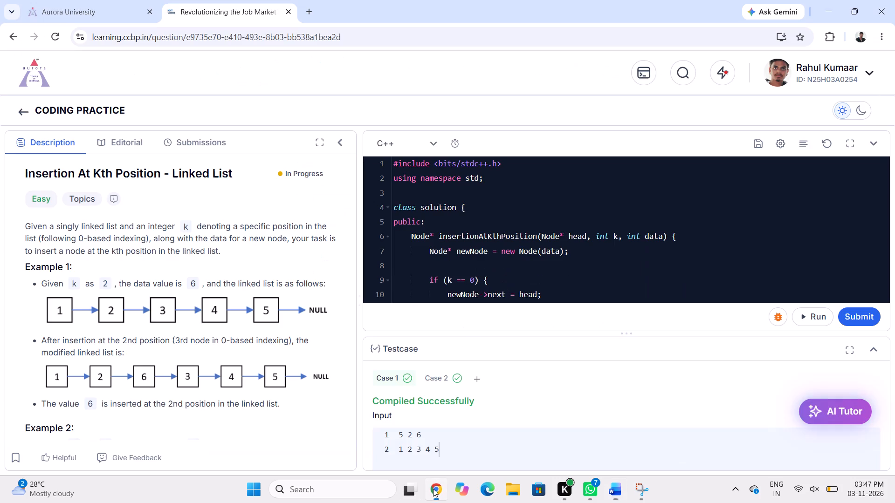
pyautogui.click(873, 319)
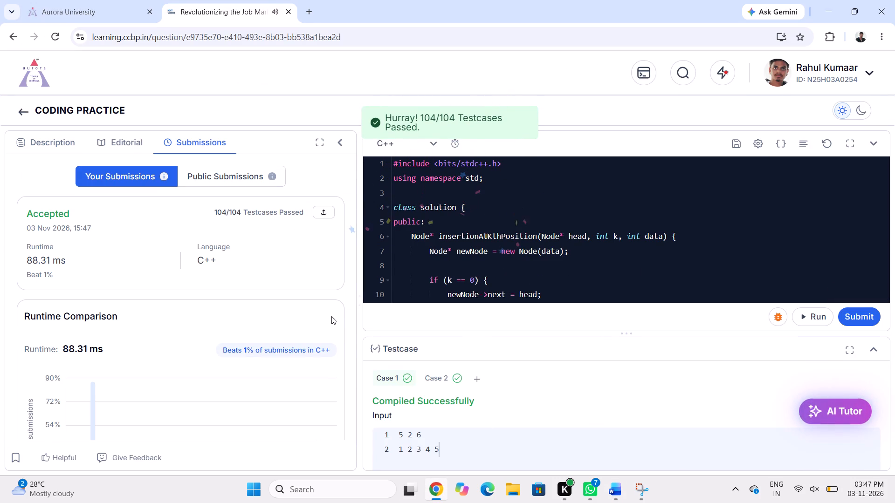
# Capture a full-screen screenshot of the submission result with its runtime comparison beside the code, and copy it.
pyautogui.scroll(-3, 331, 316)
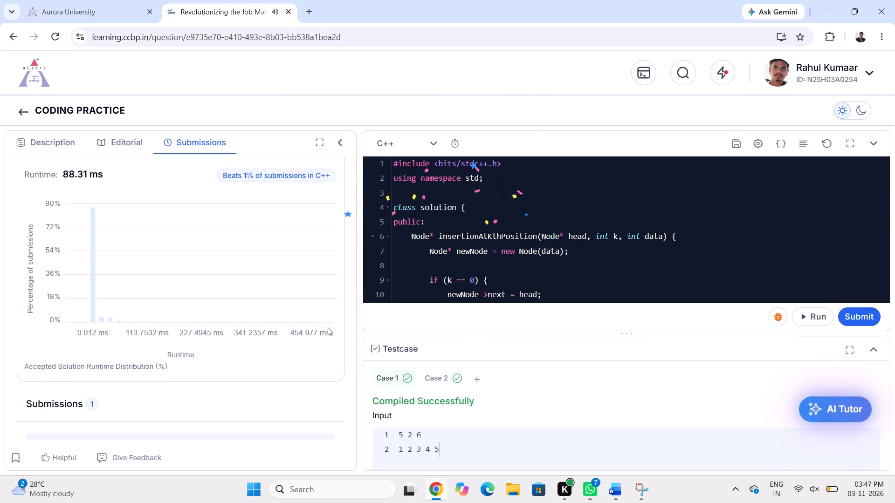
pyautogui.scroll(1, 328, 327)
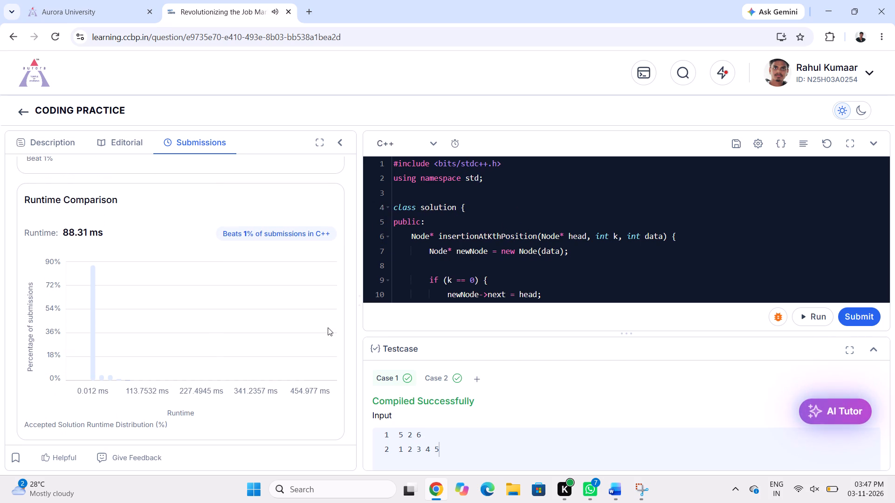
pyautogui.hotkey('ctrl', '-')
pyautogui.hotkey('ctrl', '-')
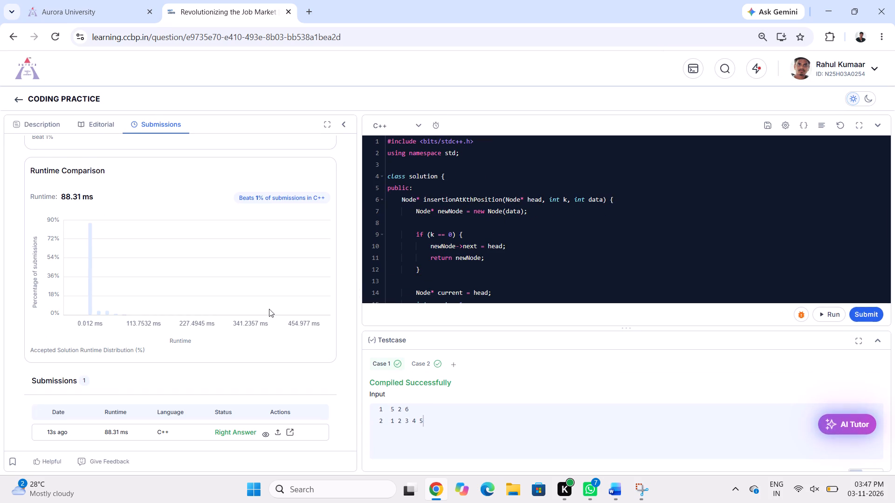
pyautogui.scroll(7, 269, 309)
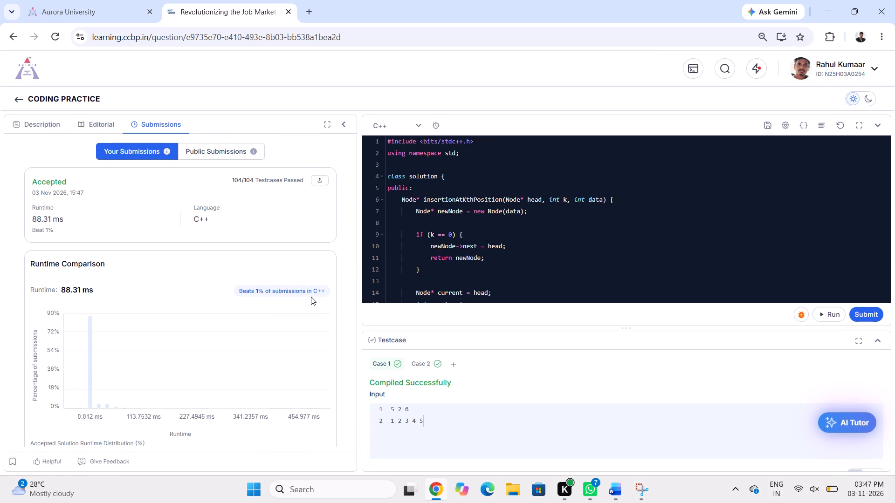
pyautogui.press('Print')
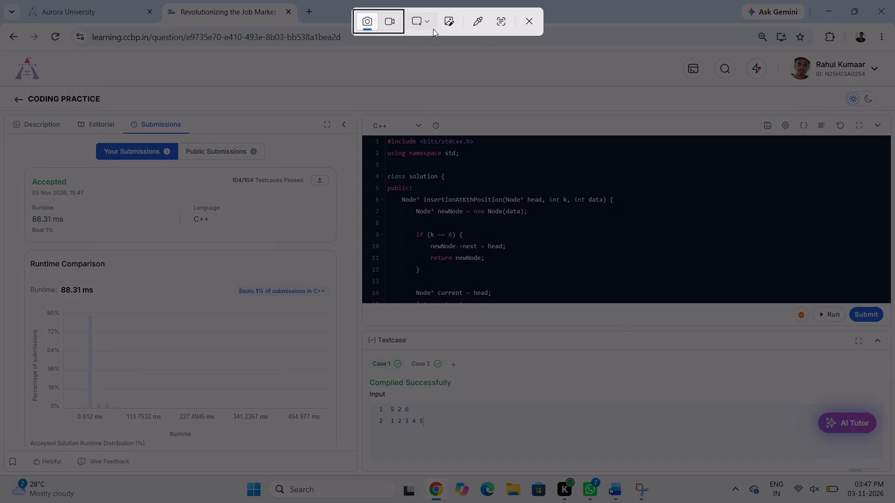
pyautogui.click(433, 29)
pyautogui.click(429, 58)
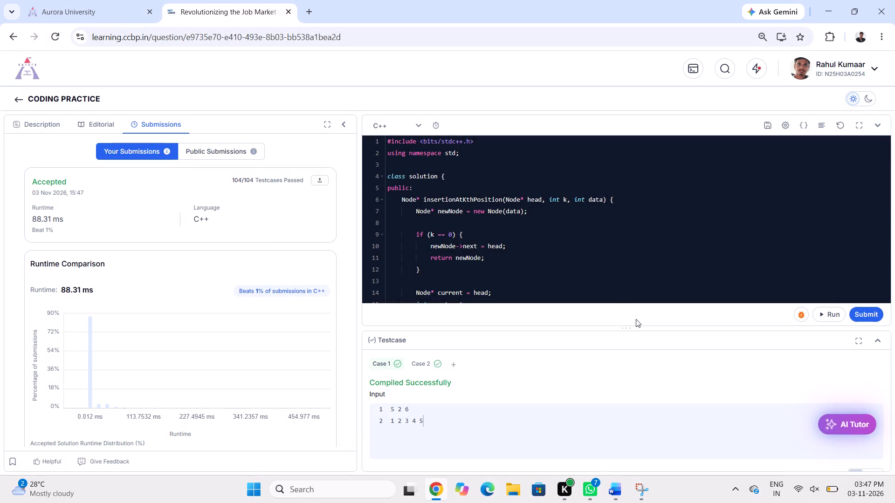
pyautogui.click(712, 349)
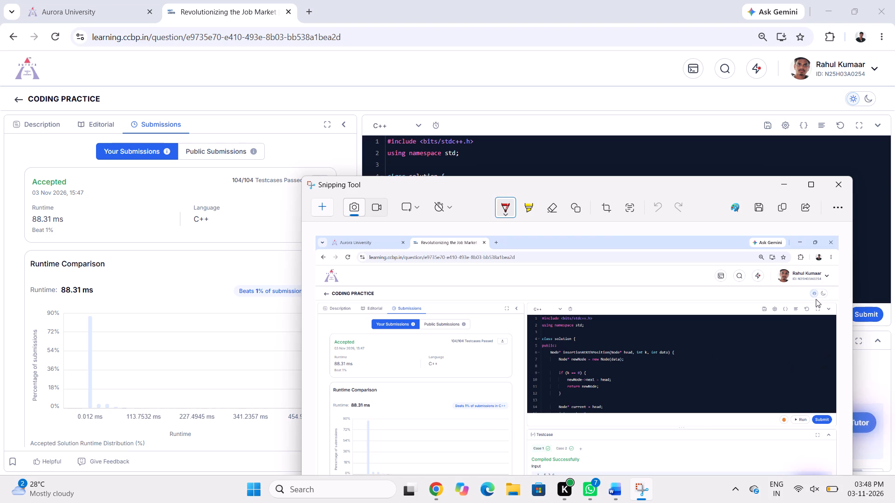
pyautogui.click(789, 211)
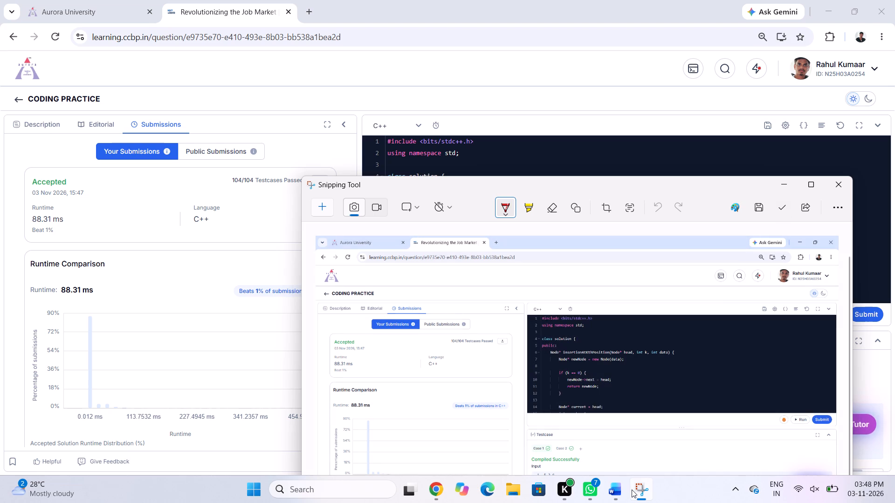
# Back in the Word lab document, replace the picture under question 1's OUTPUT heading with the copied submission screenshot.
pyautogui.click(626, 489)
pyautogui.click(488, 330)
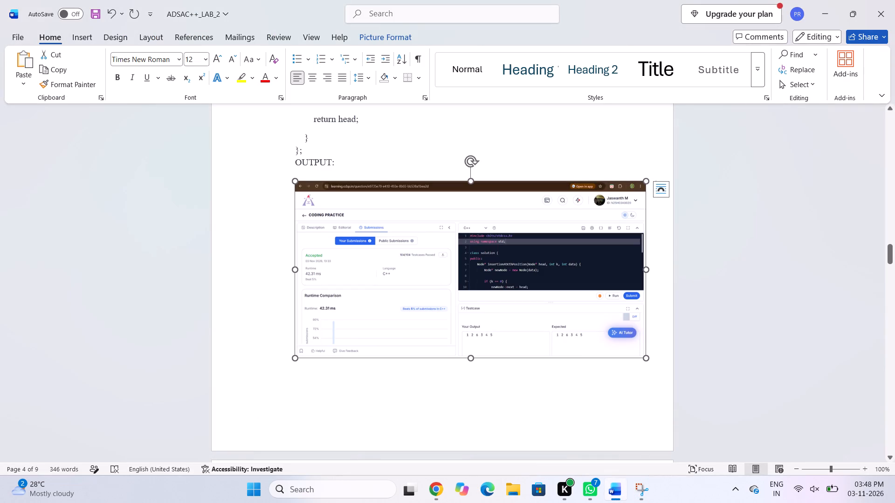
pyautogui.press('BackSpace')
pyautogui.hotkey('ctrl', 'v')
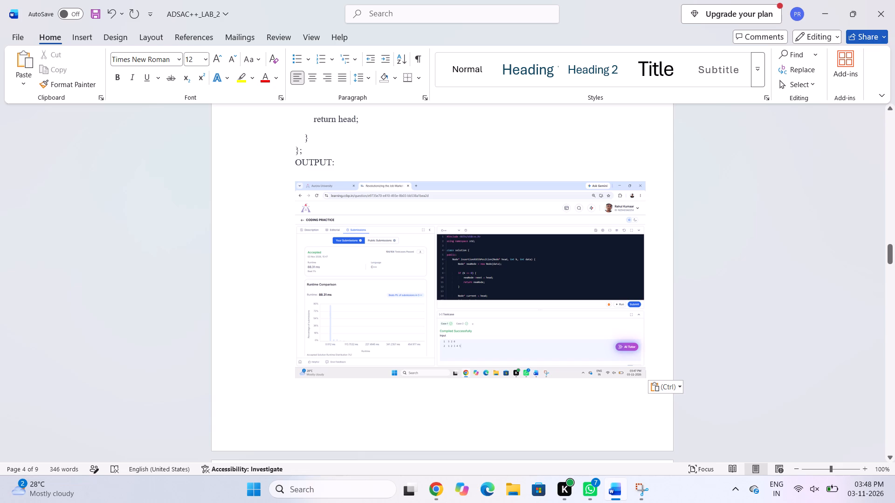
# In the Word document, copy the full C++ code under question 2, "Delete Kth Node - Doubly Linked List".
pyautogui.scroll(-12, 373, 404)
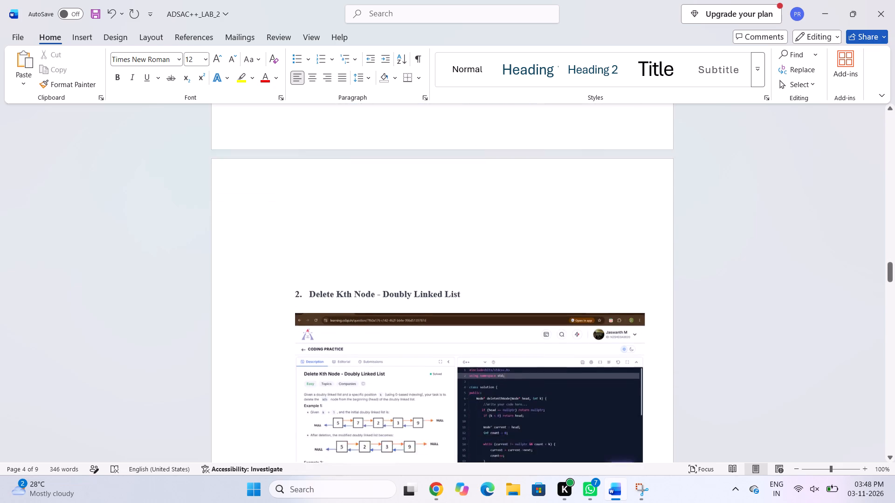
pyautogui.scroll(-4, 372, 405)
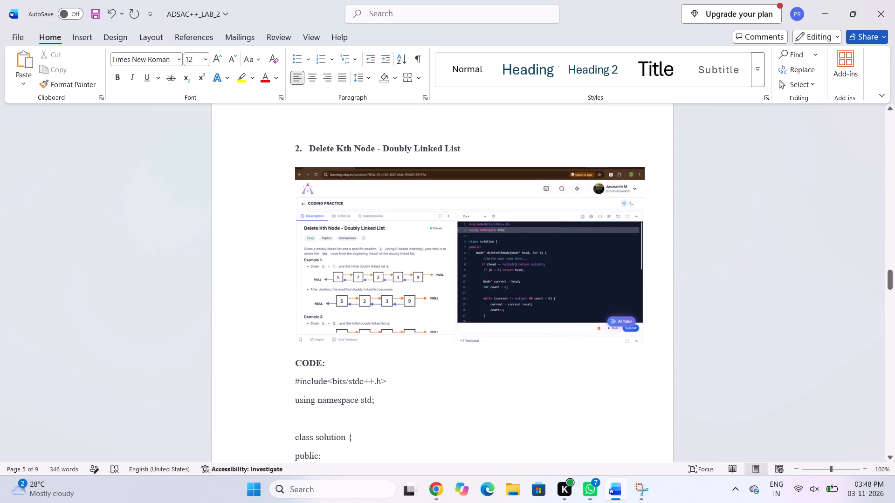
pyautogui.moveTo(287, 378); pyautogui.dragTo(334, 477)
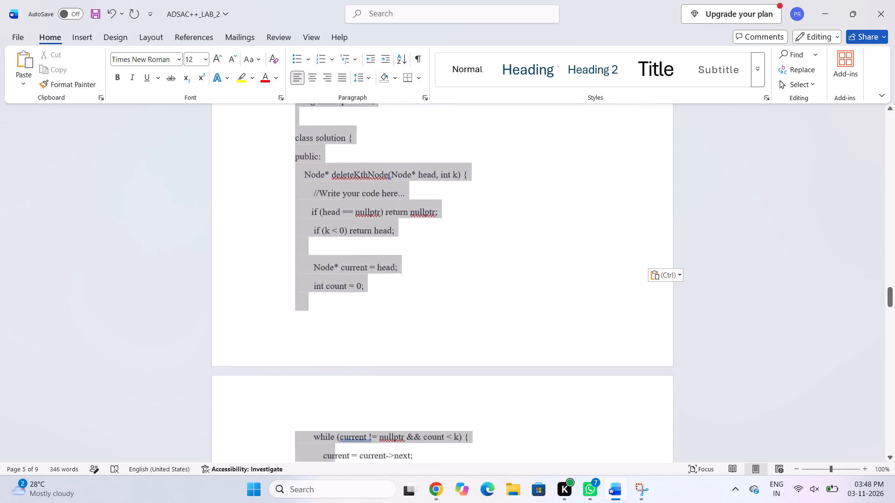
pyautogui.moveTo(334, 477); pyautogui.dragTo(361, 454)
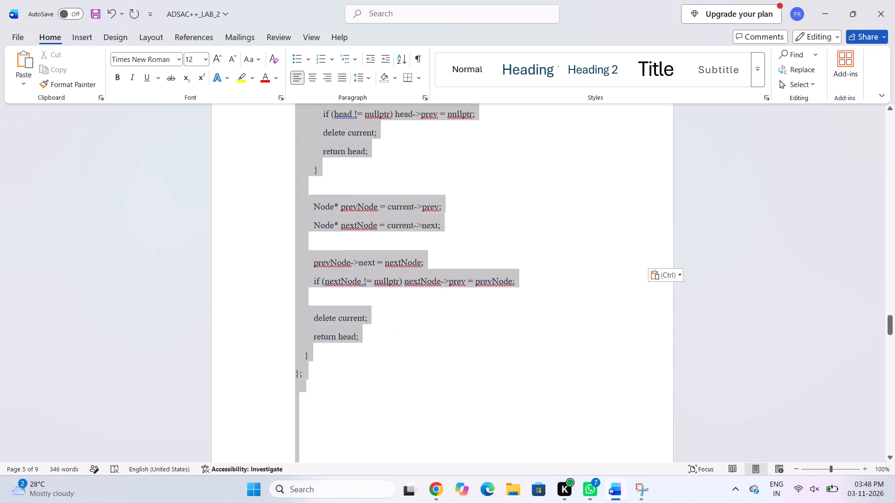
pyautogui.moveTo(361, 454); pyautogui.dragTo(340, 223)
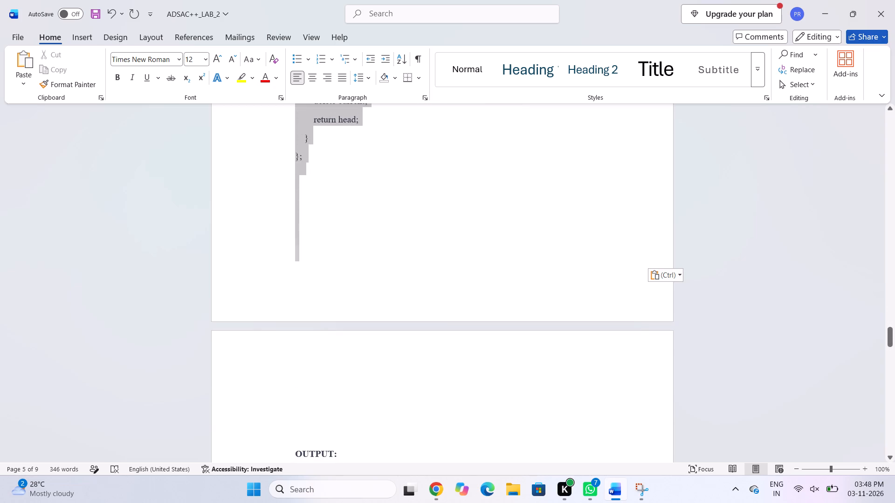
pyautogui.moveTo(340, 223); pyautogui.dragTo(331, 178)
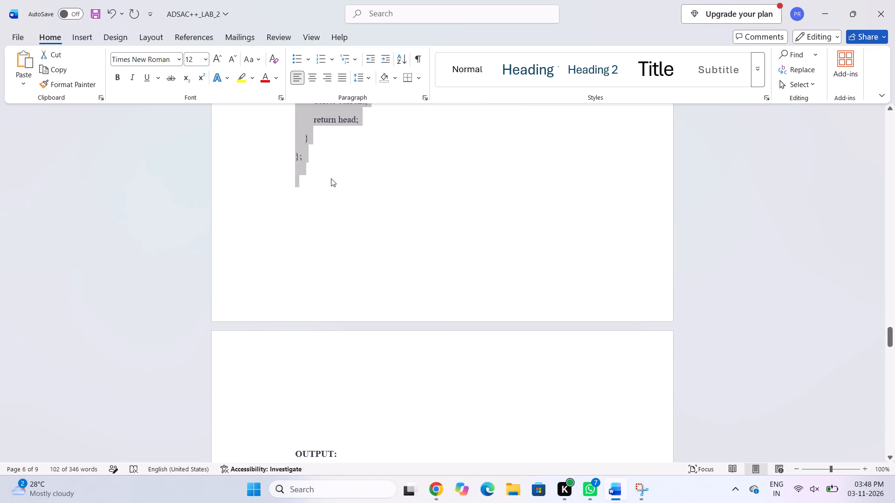
pyautogui.hotkey('ctrl', 'c')
pyautogui.scroll(17, 331, 178)
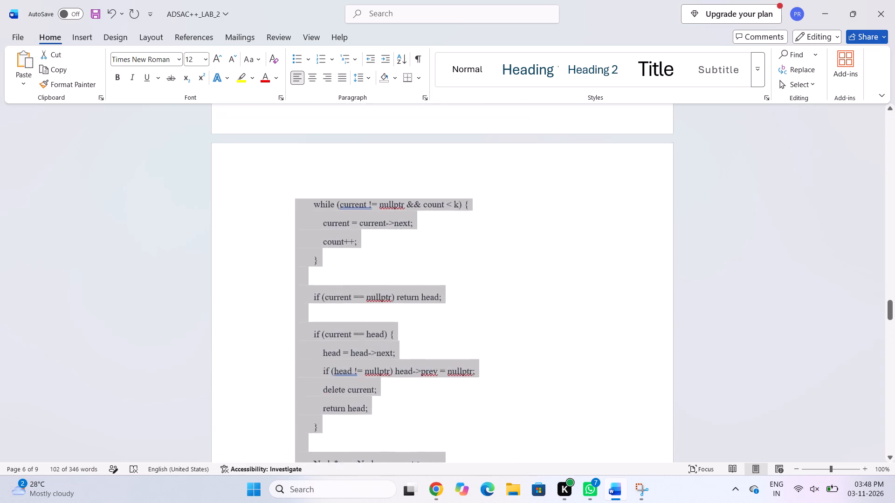
pyautogui.scroll(19, 337, 143)
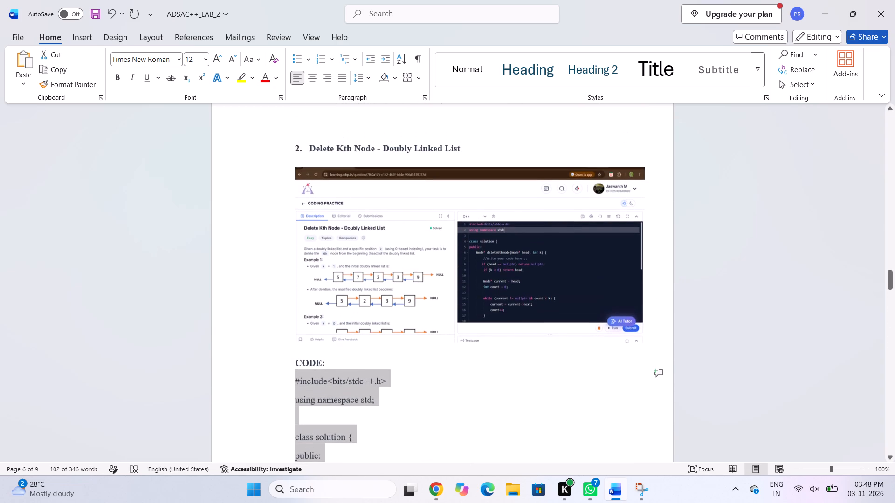
# Switch to Chrome and look through the Linked Lists module's early coding practice sets for question 2, checking its title against the Word document.
pyautogui.click(434, 497)
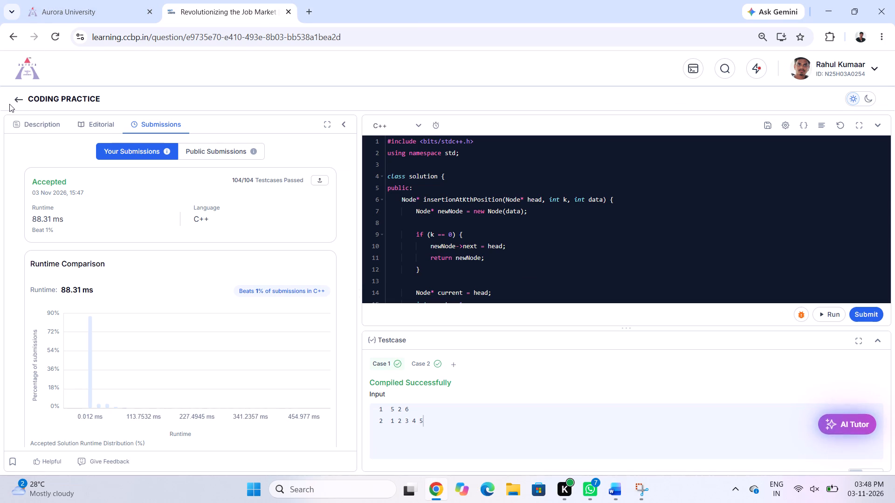
pyautogui.click(11, 97)
pyautogui.click(20, 95)
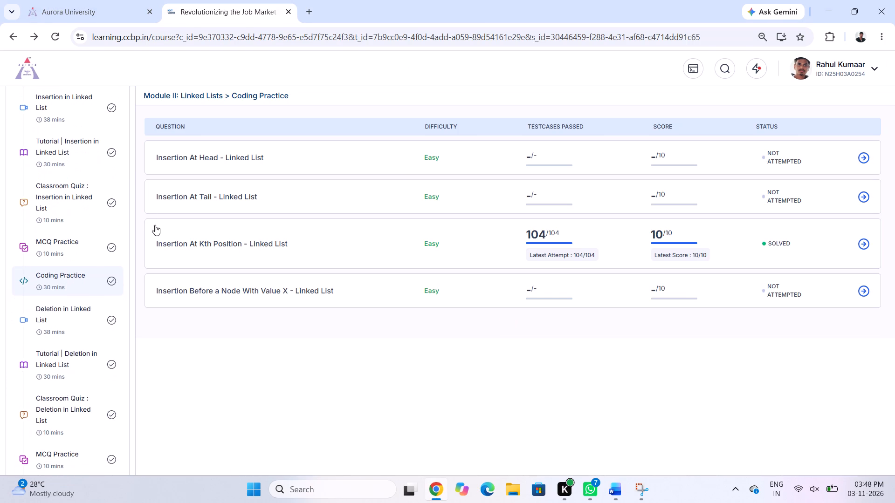
pyautogui.scroll(4, 68, 261)
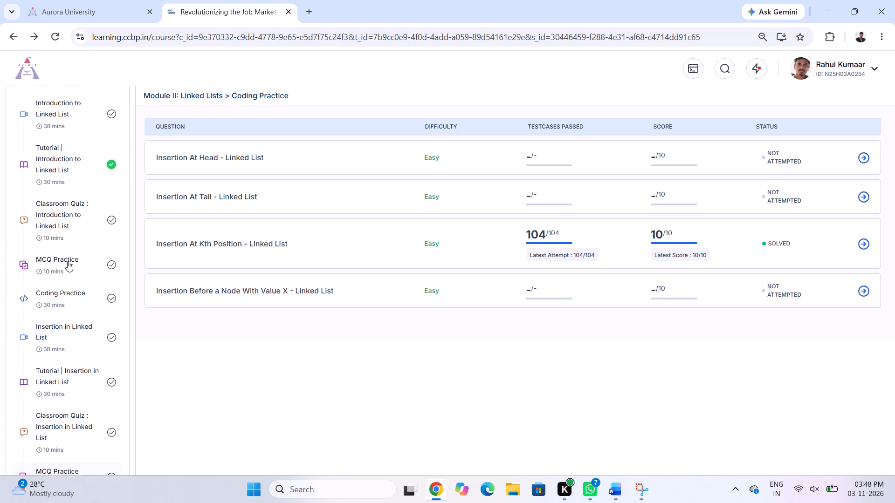
pyautogui.scroll(3, 68, 261)
pyautogui.click(44, 410)
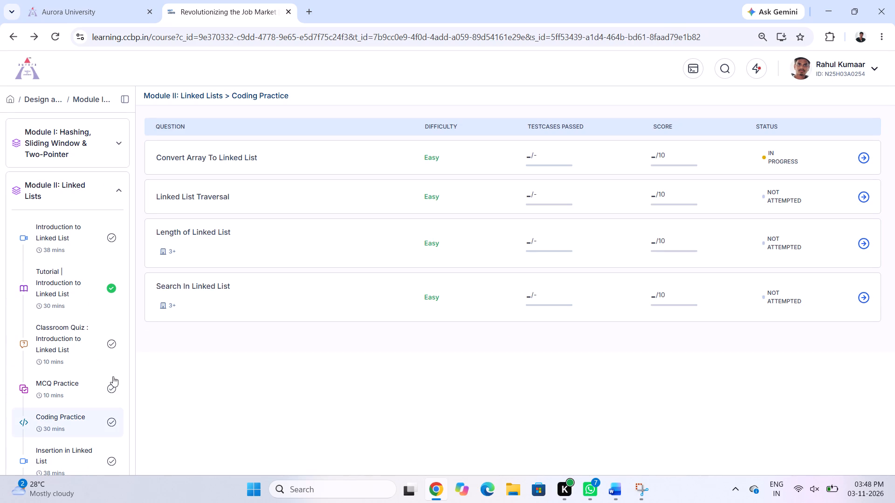
pyautogui.scroll(-9, 111, 378)
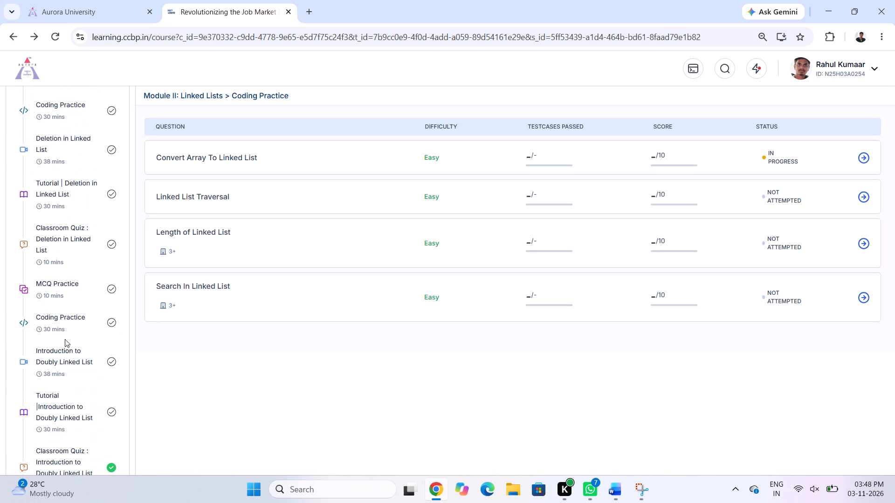
pyautogui.click(61, 315)
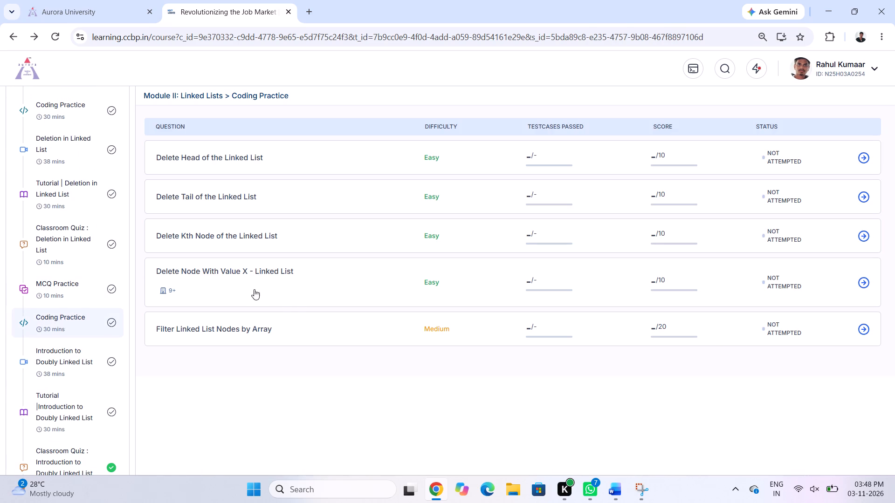
pyautogui.click(610, 491)
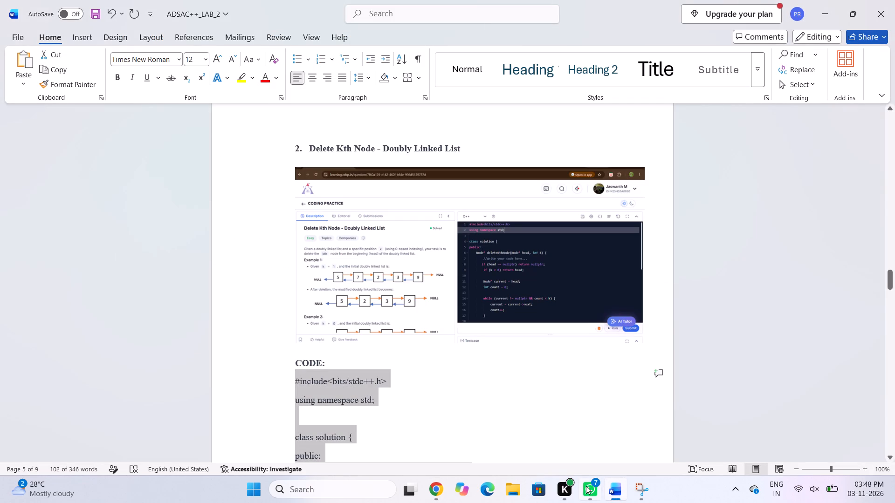
pyautogui.click(430, 489)
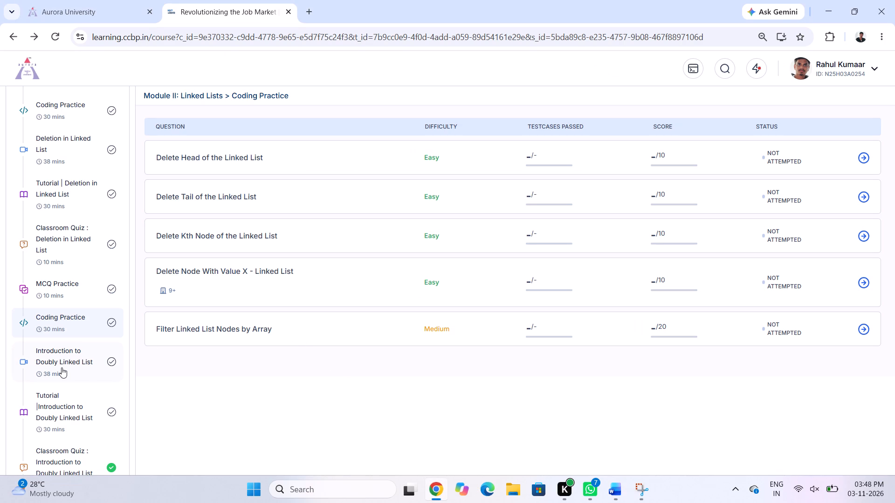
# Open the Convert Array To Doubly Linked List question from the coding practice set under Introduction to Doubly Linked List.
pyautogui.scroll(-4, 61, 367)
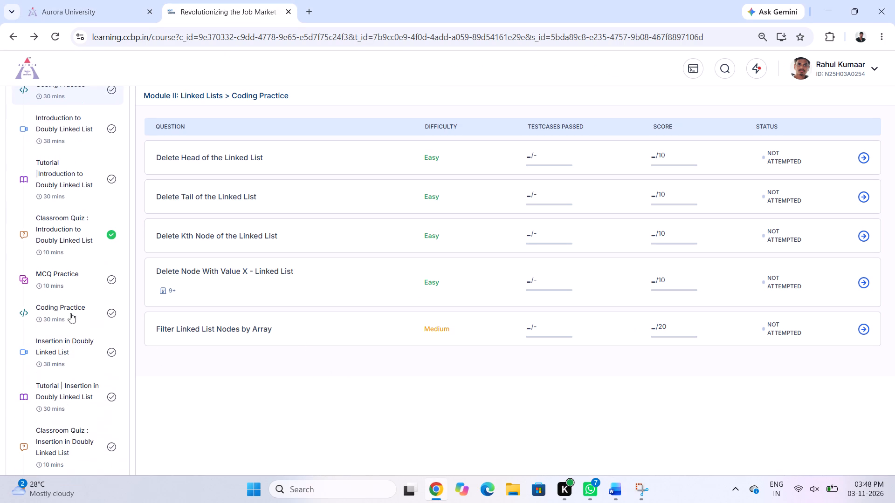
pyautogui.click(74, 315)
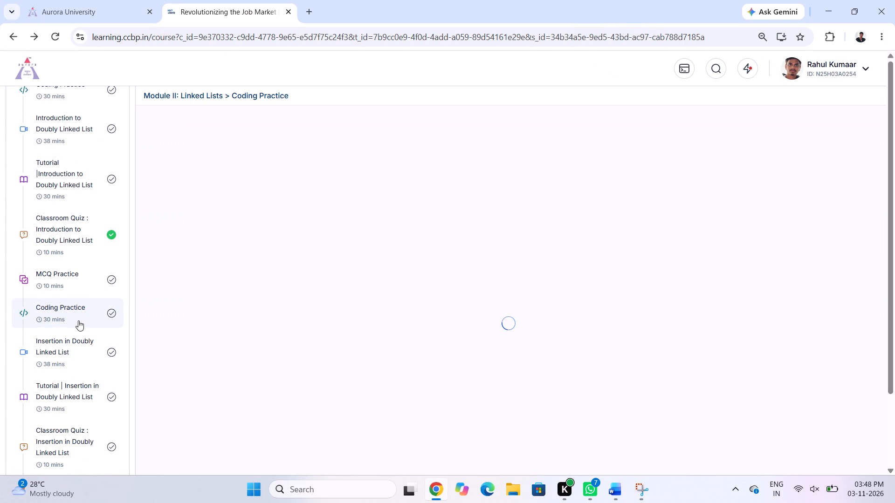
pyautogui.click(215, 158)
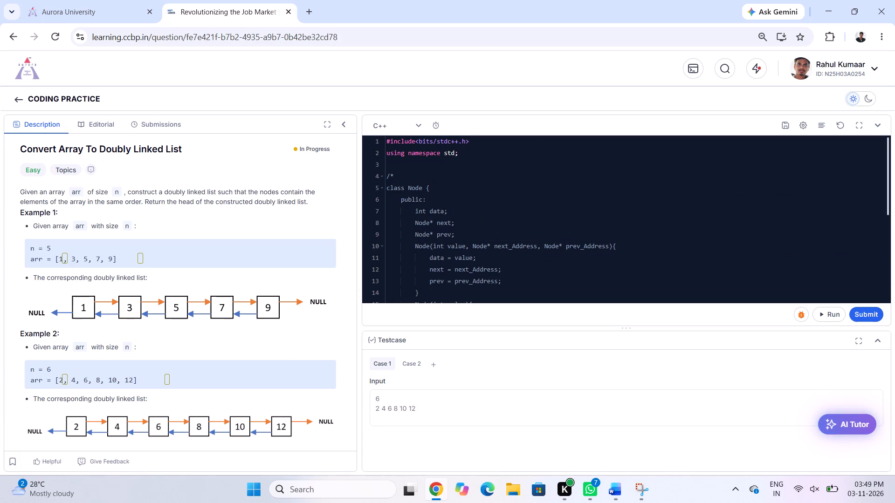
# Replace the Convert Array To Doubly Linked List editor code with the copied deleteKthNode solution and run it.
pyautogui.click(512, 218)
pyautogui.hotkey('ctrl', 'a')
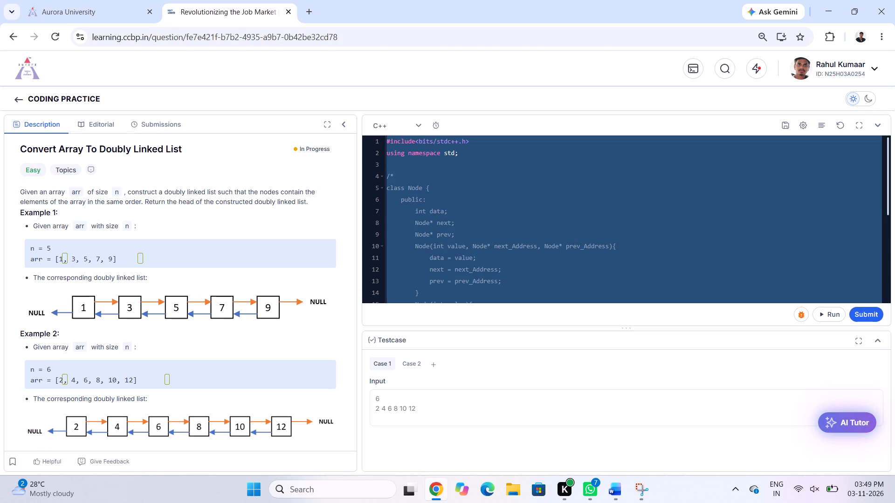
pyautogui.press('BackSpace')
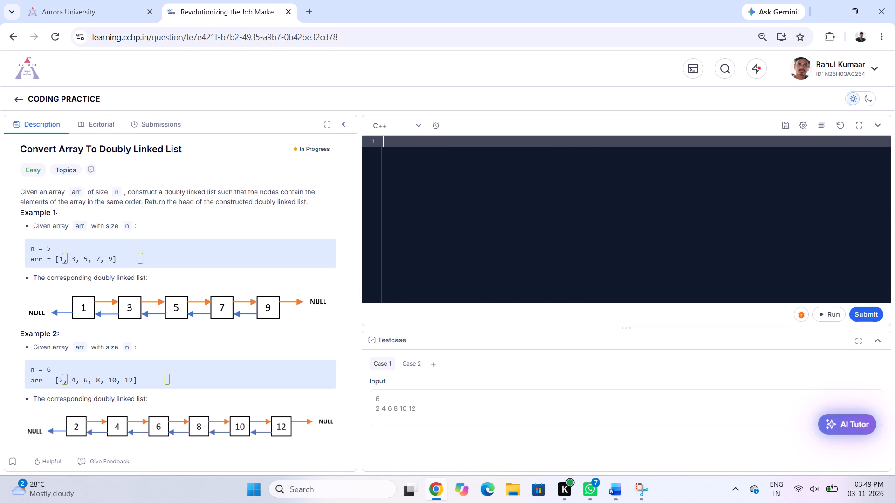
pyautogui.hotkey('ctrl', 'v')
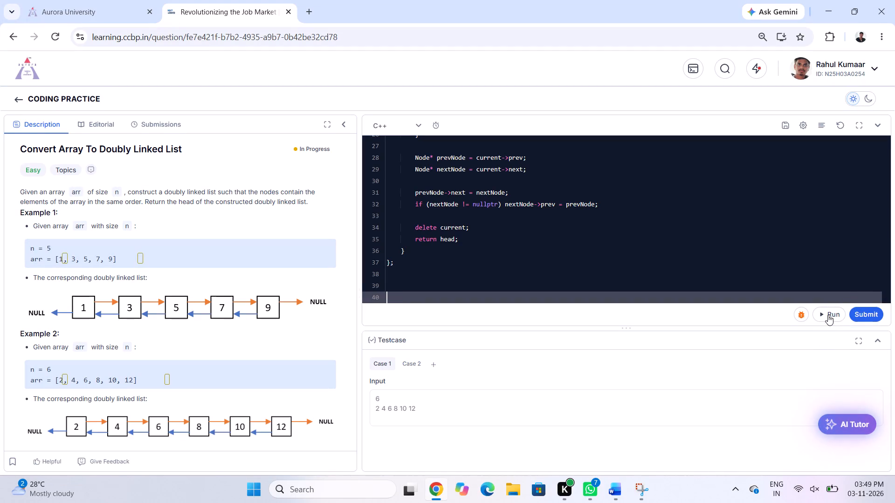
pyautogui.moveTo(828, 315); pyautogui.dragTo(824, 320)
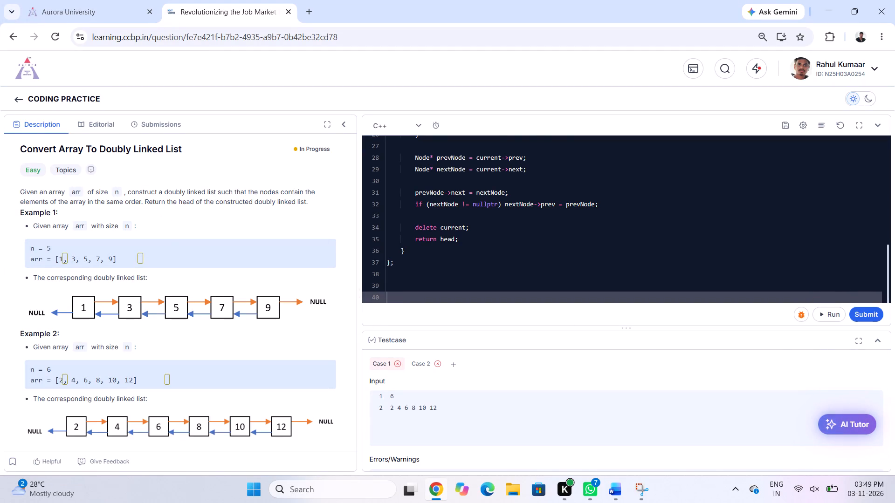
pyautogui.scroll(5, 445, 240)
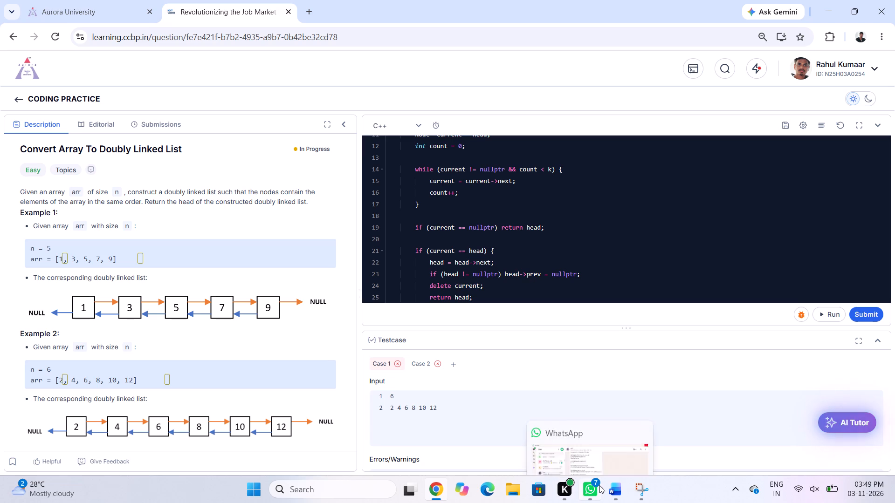
# Check question 2's title in the Word document against the open portal question, and return to the Linked Lists coding practice list.
pyautogui.click(619, 486)
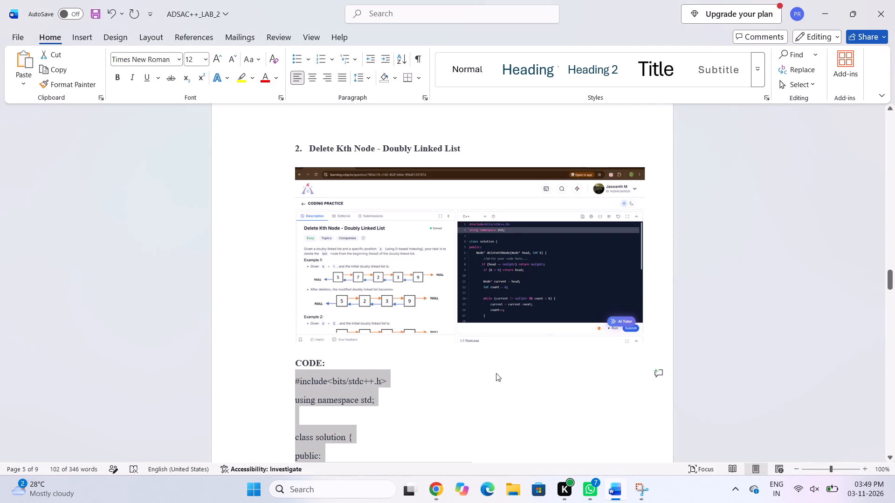
pyautogui.click(435, 498)
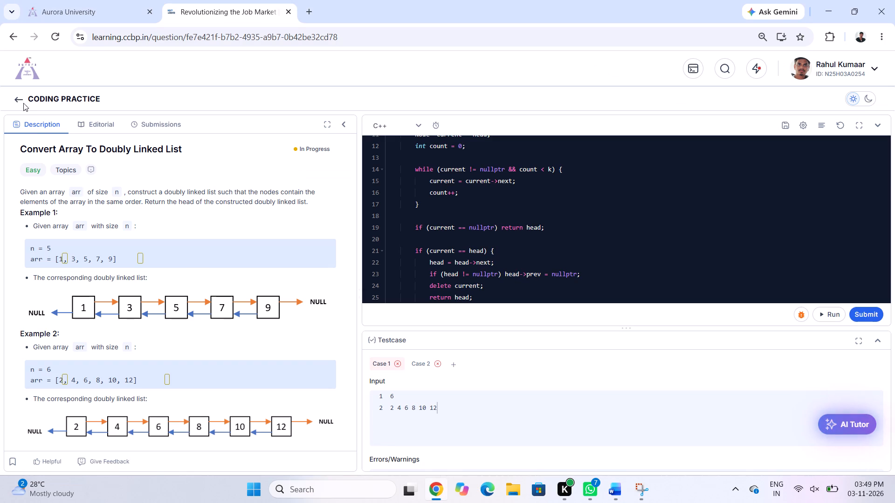
pyautogui.click(20, 96)
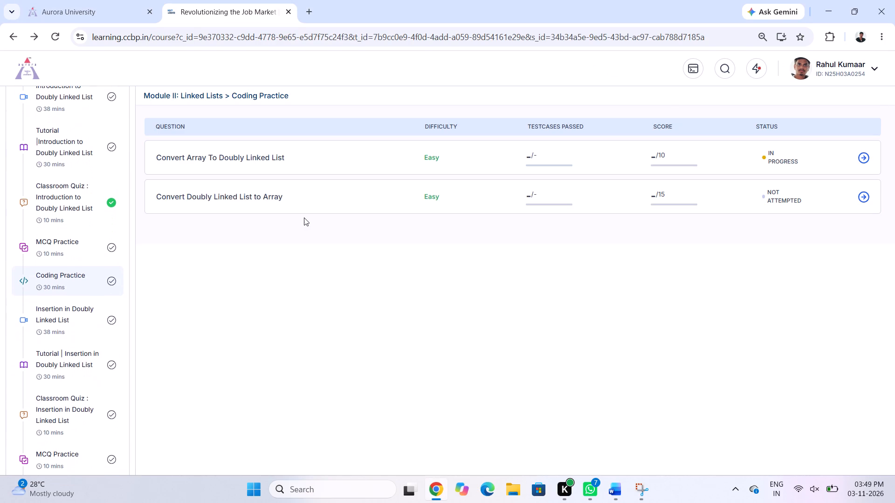
# Look through the Linked Lists module's coding practice sets, from Flatten a Linked List back to Circular Linked List, for the Delete Kth Node question.
pyautogui.scroll(-3, 62, 370)
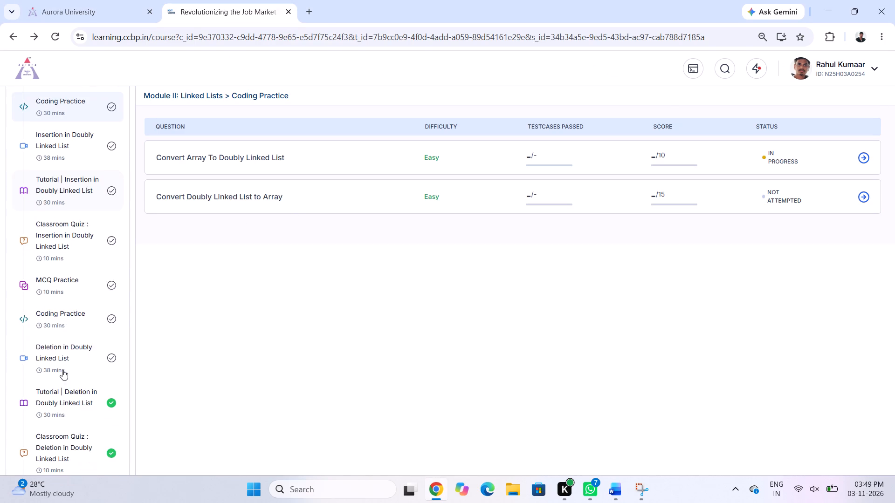
pyautogui.scroll(-12, 62, 370)
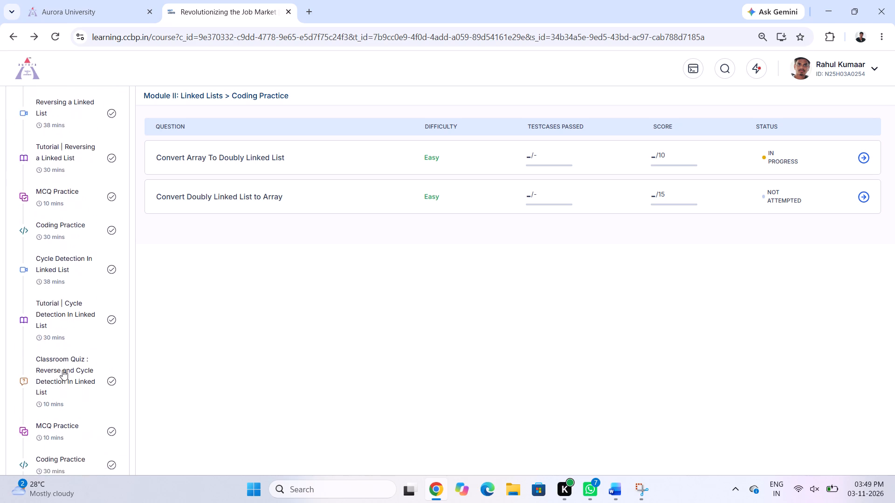
pyautogui.scroll(-18, 62, 370)
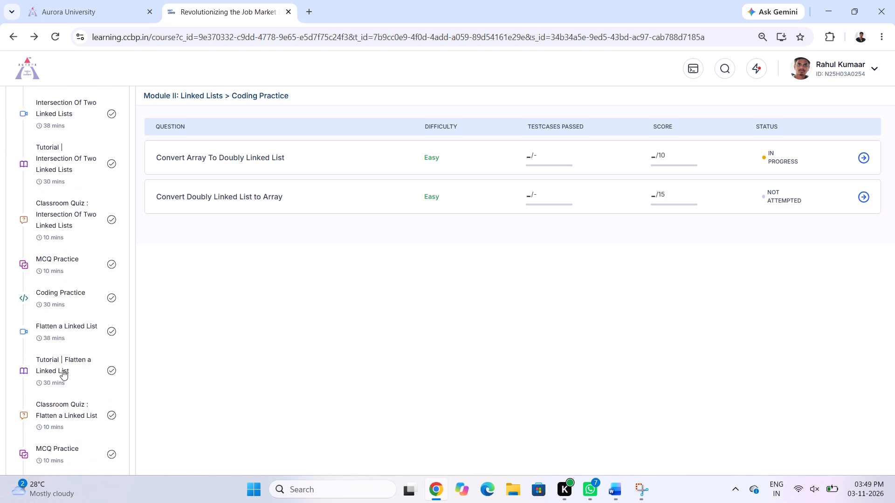
pyautogui.scroll(-8, 62, 370)
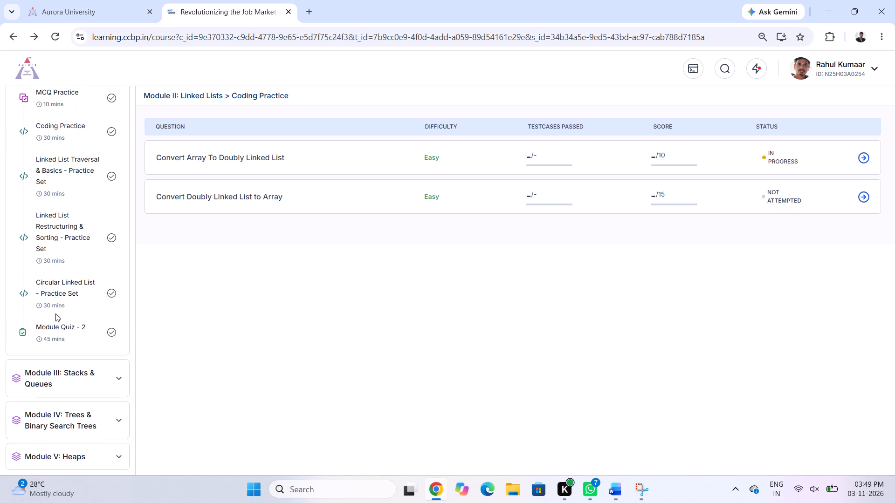
pyautogui.scroll(2, 55, 292)
pyautogui.click(58, 245)
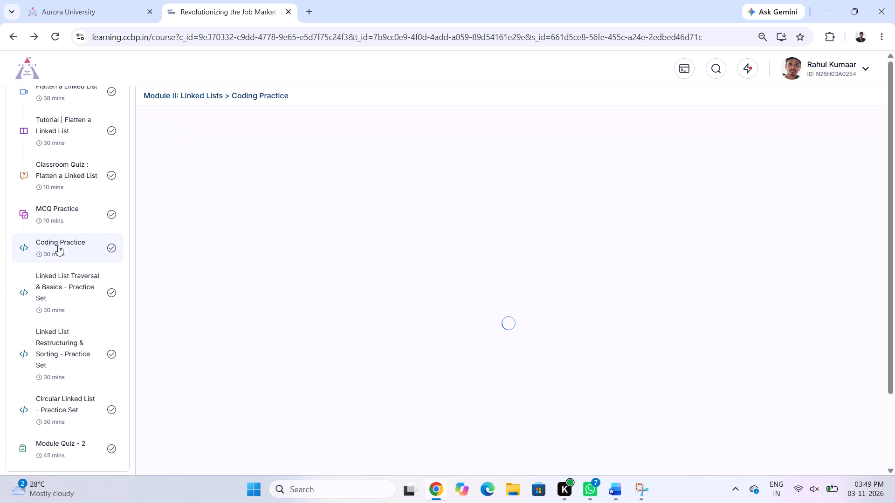
pyautogui.scroll(3, 58, 245)
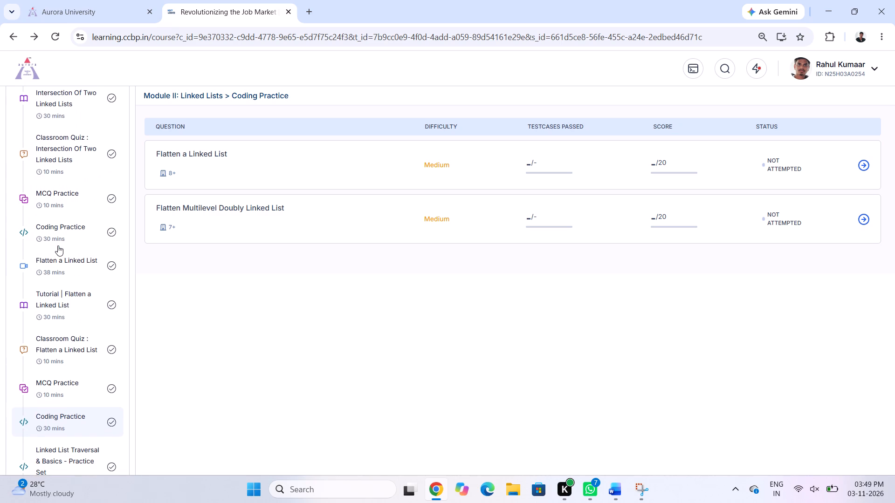
pyautogui.click(63, 239)
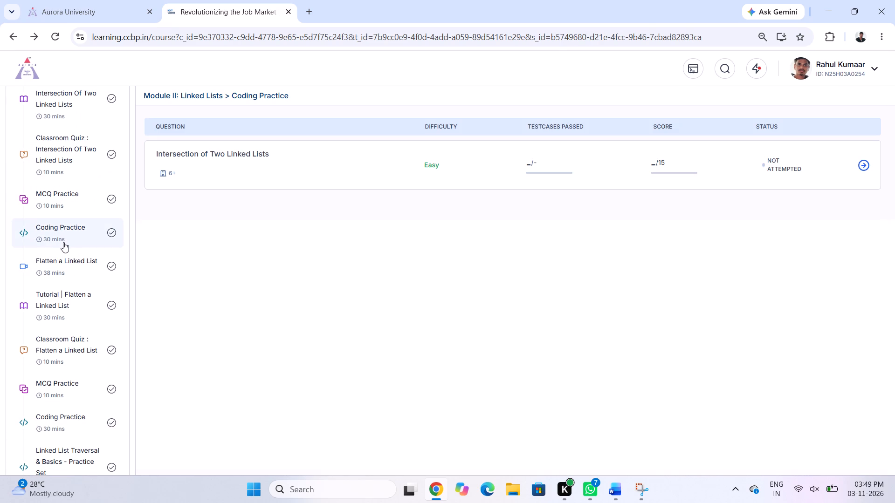
pyautogui.scroll(3, 63, 242)
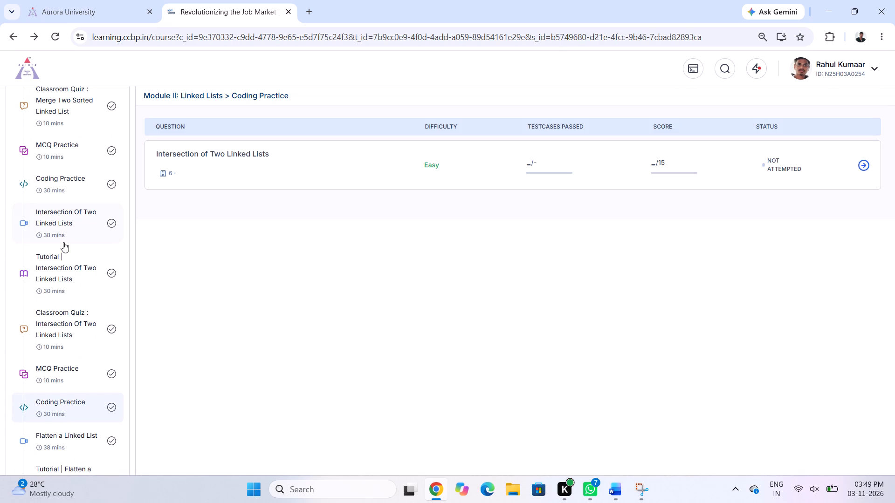
pyautogui.scroll(2, 61, 263)
pyautogui.click(60, 293)
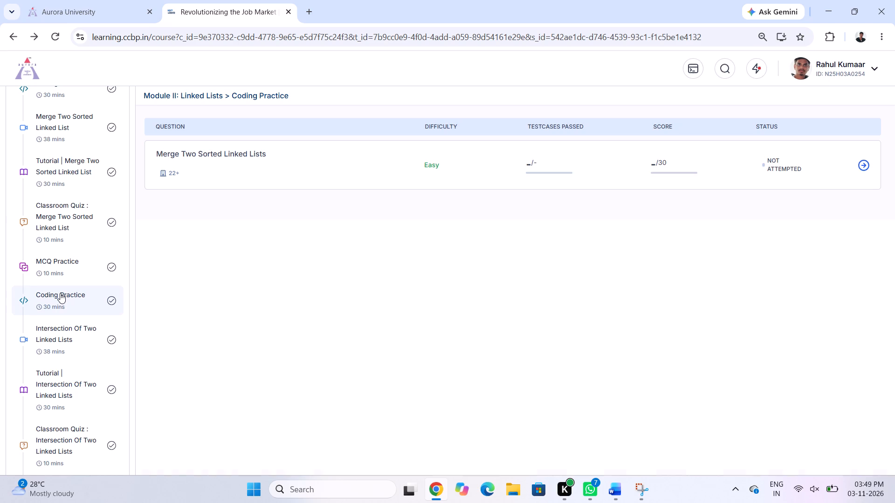
pyautogui.scroll(3, 60, 293)
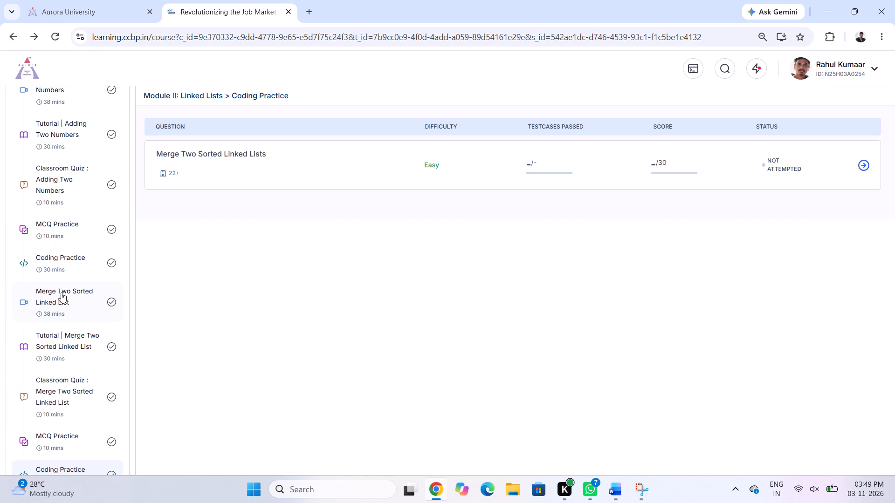
pyautogui.click(63, 264)
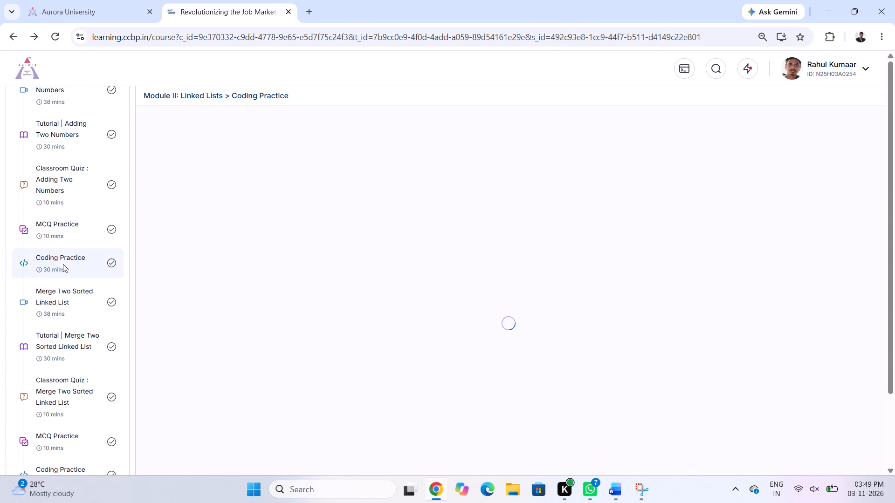
pyautogui.scroll(1, 63, 267)
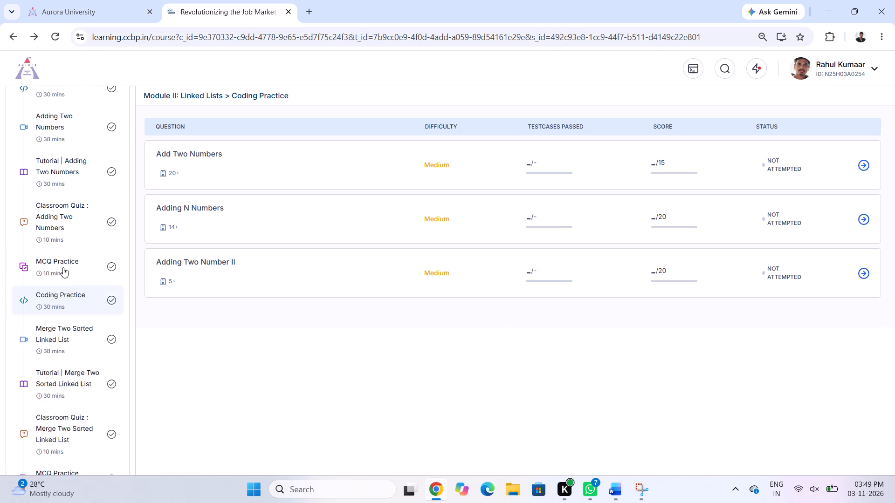
pyautogui.scroll(3, 63, 267)
pyautogui.click(66, 284)
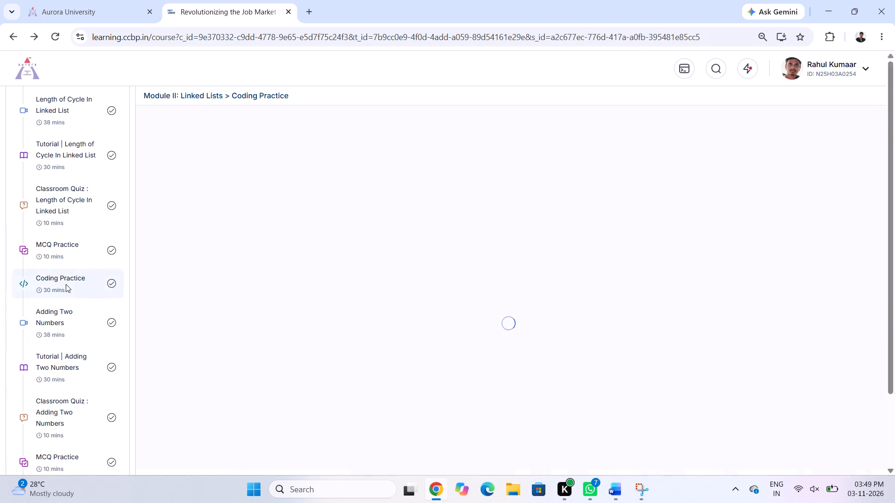
pyautogui.scroll(3, 74, 269)
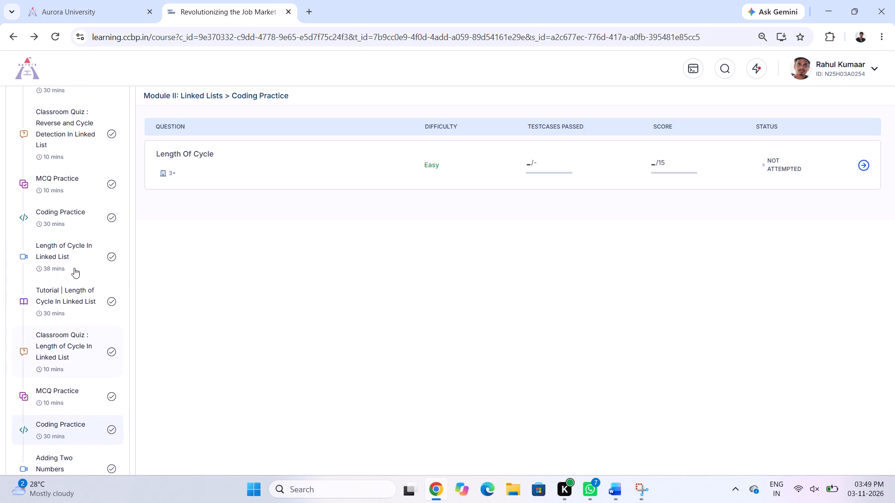
pyautogui.click(66, 247)
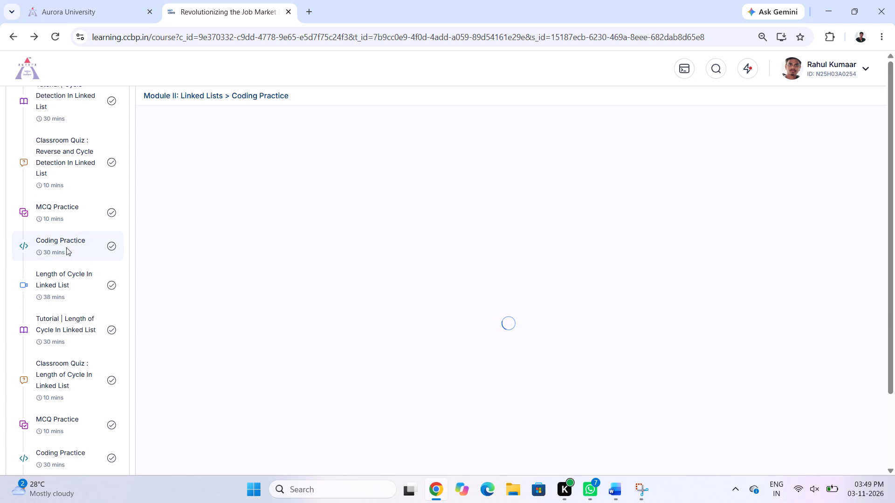
pyautogui.scroll(2, 66, 247)
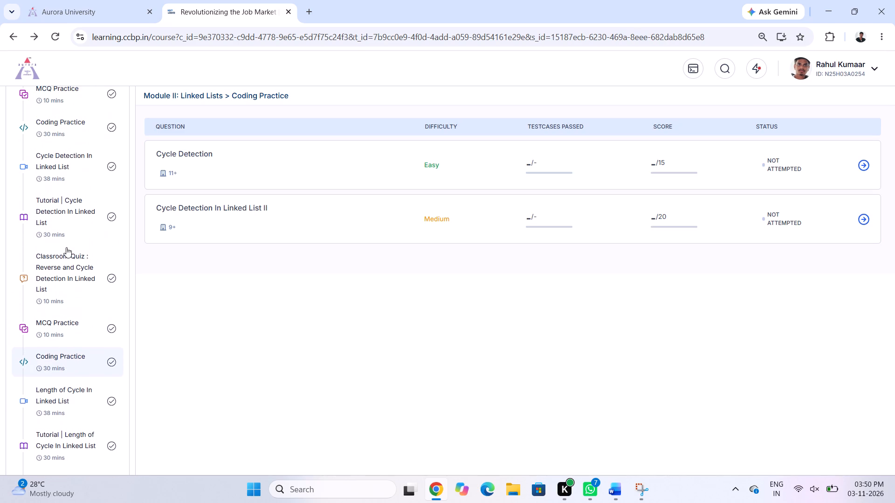
pyautogui.scroll(1, 66, 246)
pyautogui.click(63, 184)
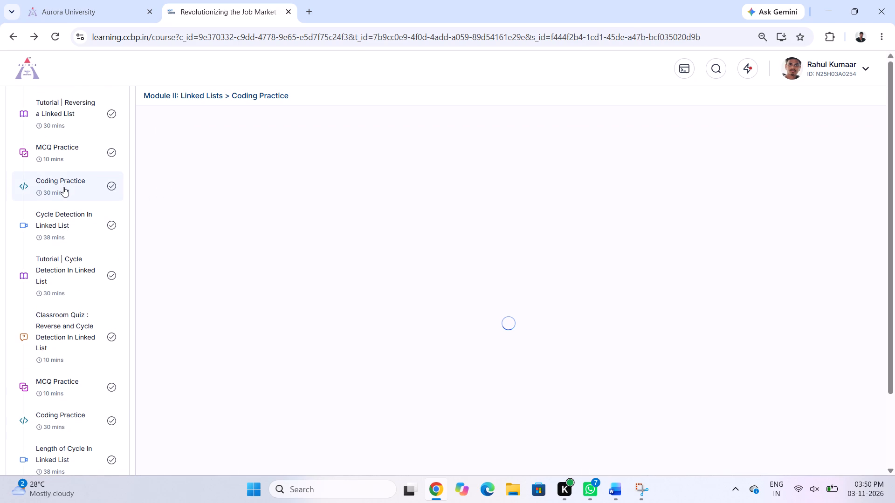
pyautogui.scroll(3, 63, 187)
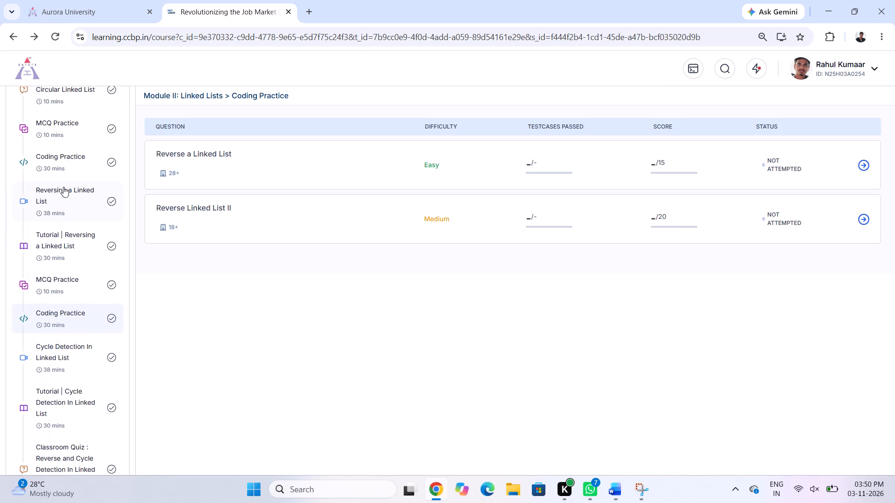
pyautogui.click(67, 203)
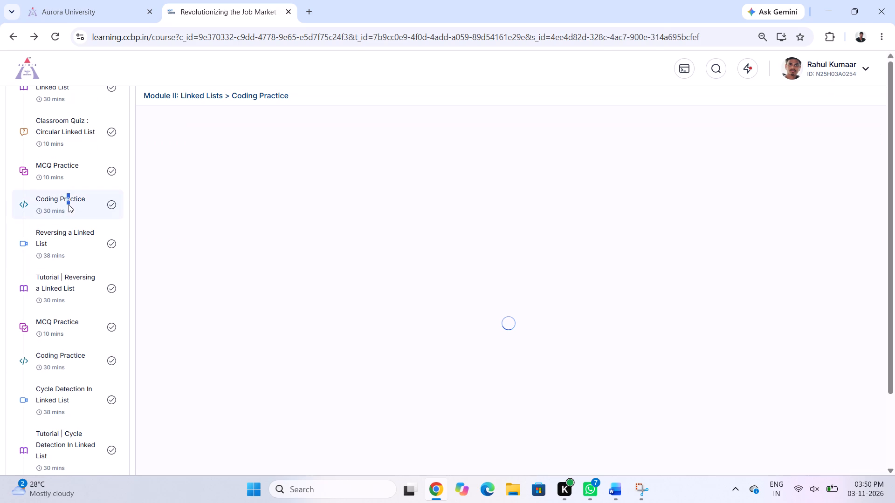
# Open the Delete Kth Node - Doubly Linked List question from the coding practice set under Deletion in Doubly Linked List.
pyautogui.scroll(2, 69, 204)
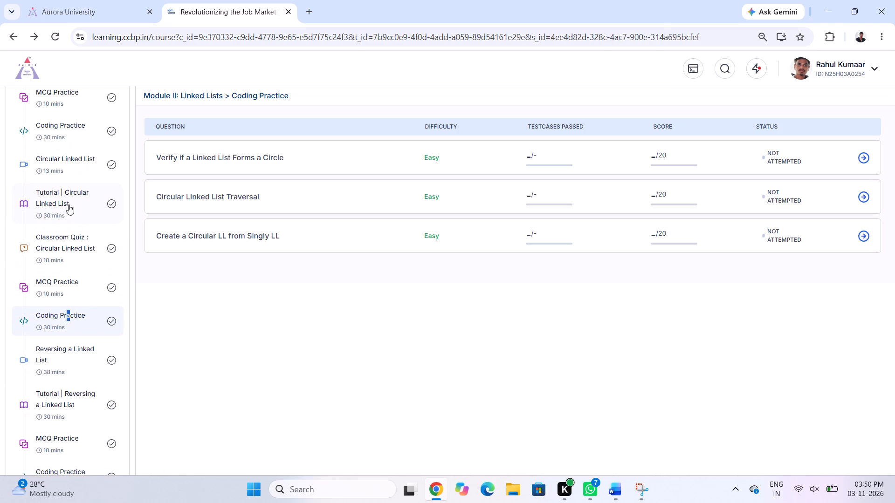
pyautogui.scroll(1, 69, 204)
pyautogui.click(70, 186)
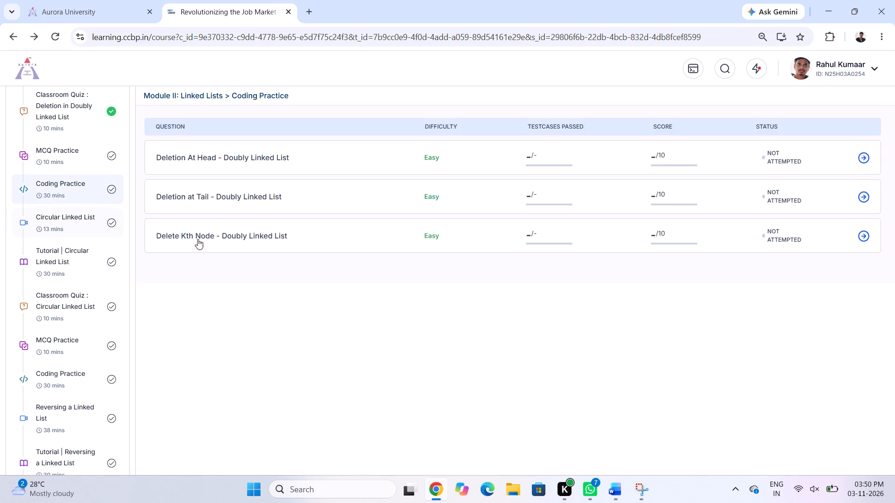
pyautogui.click(198, 239)
# Replace the Delete Kth Node editor code with the copied deleteKthNode solution and run it.
pyautogui.click(531, 240)
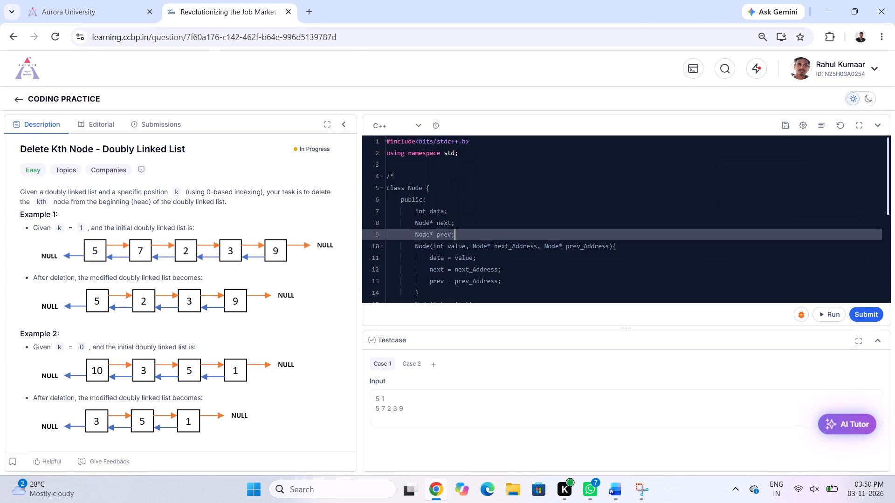
pyautogui.hotkey('ctrl', 'a')
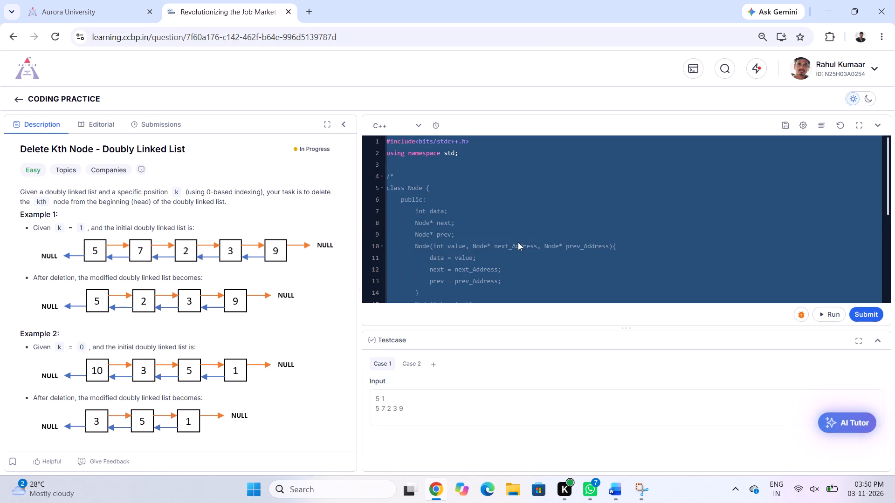
pyautogui.press('BackSpace')
pyautogui.hotkey('ctrl', 'v')
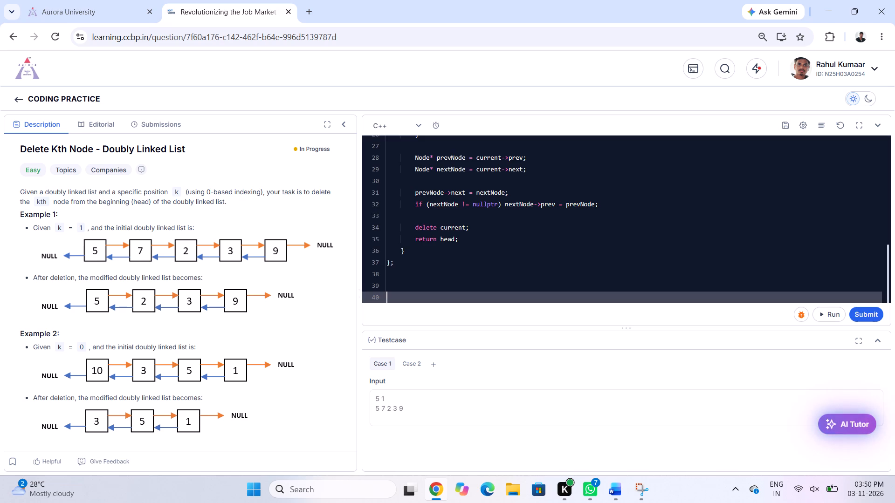
pyautogui.click(820, 313)
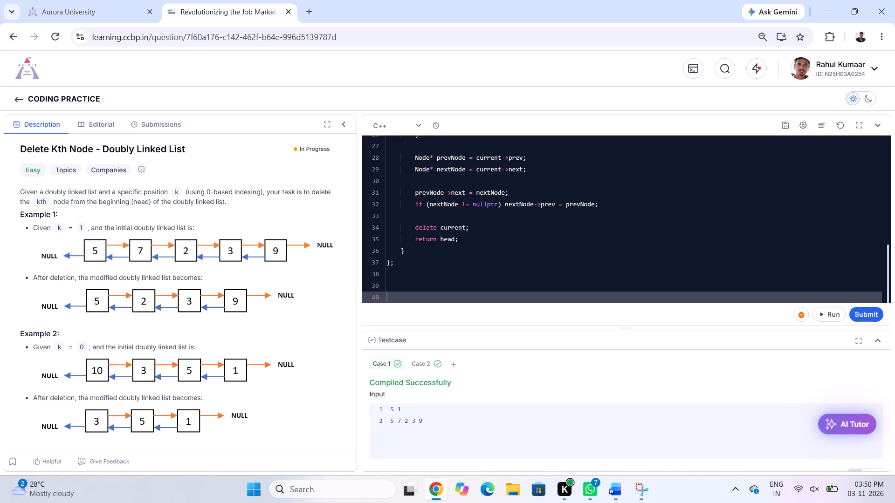
# Capture the Delete Kth Node question page with the beginning of the code and the test results in view, and copy the screenshot.
pyautogui.scroll(6, 585, 286)
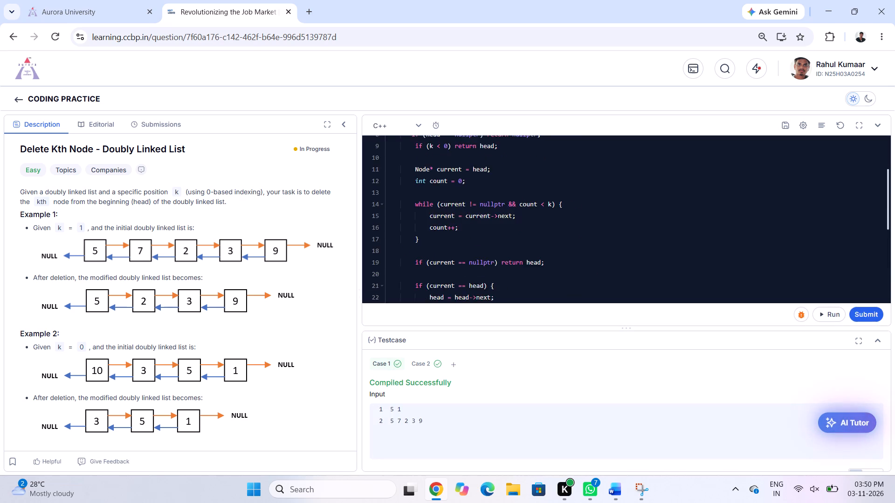
pyautogui.scroll(9, 503, 221)
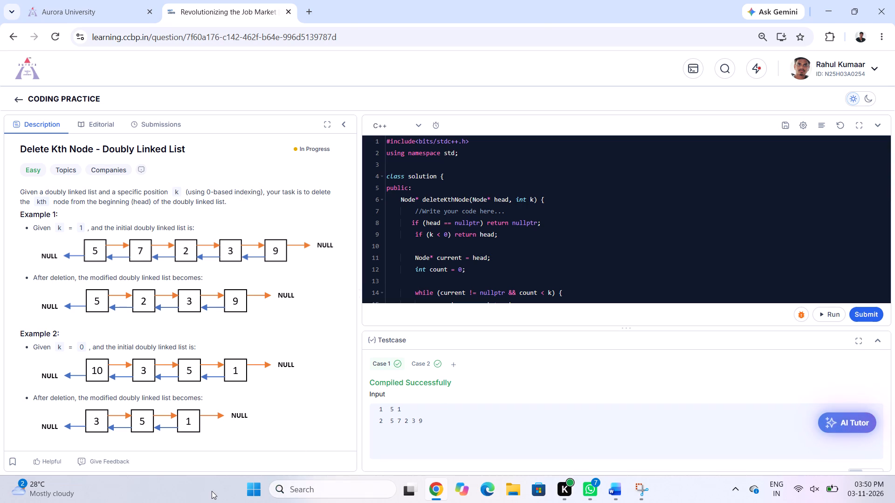
pyautogui.press('Print')
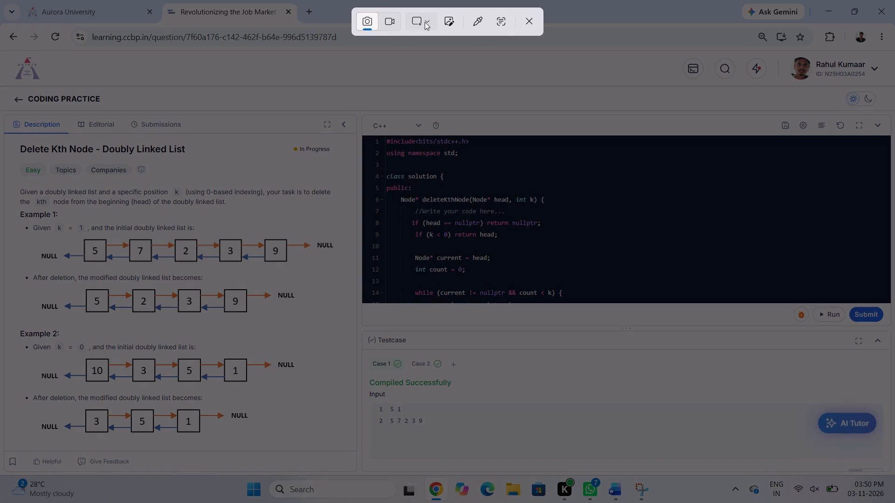
pyautogui.click(425, 22)
pyautogui.click(433, 61)
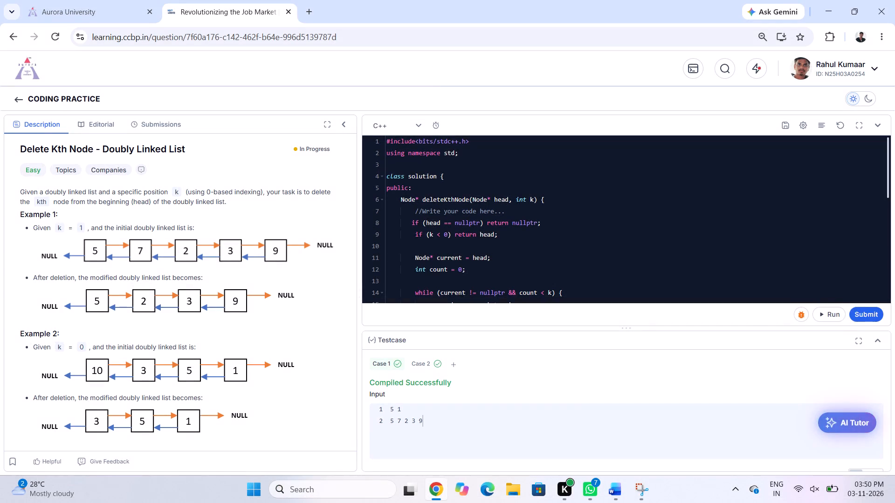
pyautogui.click(770, 321)
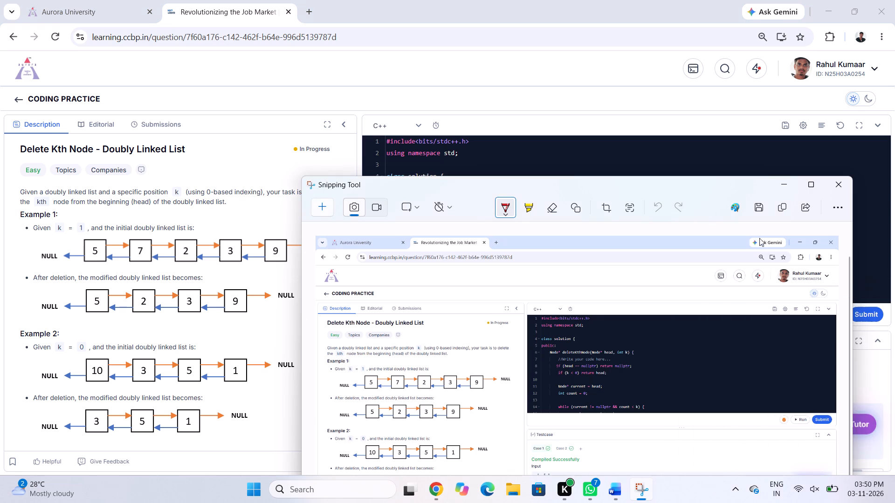
pyautogui.click(779, 207)
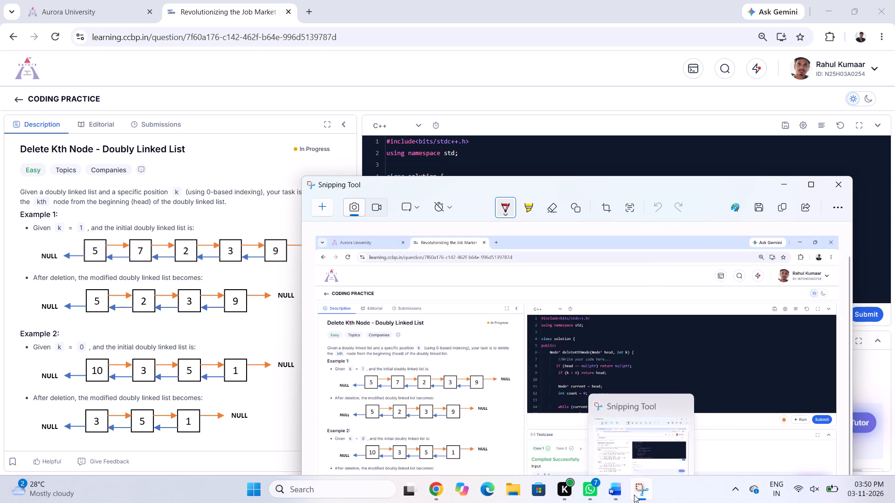
# Switch to the ADSAC++_LAB_2 document and replace the picture under the Delete Kth Node - Doubly Linked List heading with the copied screenshot.
pyautogui.click(623, 496)
pyautogui.click(501, 306)
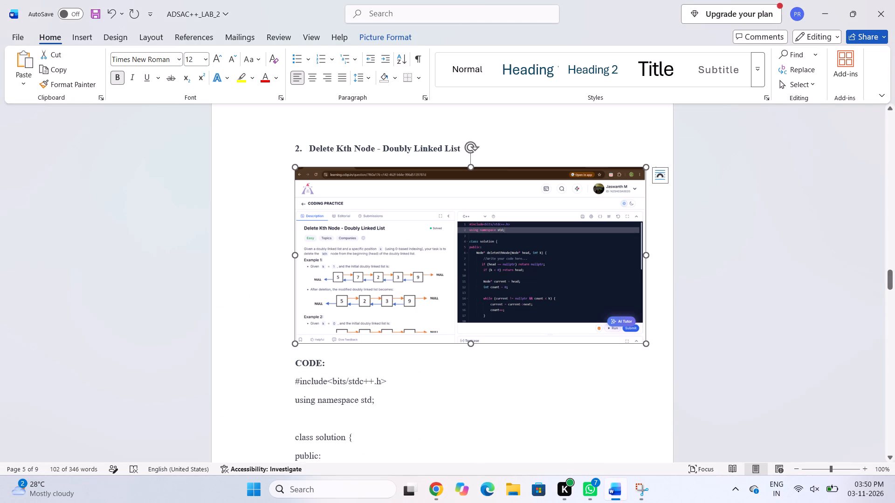
pyautogui.press('BackSpace')
pyautogui.hotkey('ctrl', 'v')
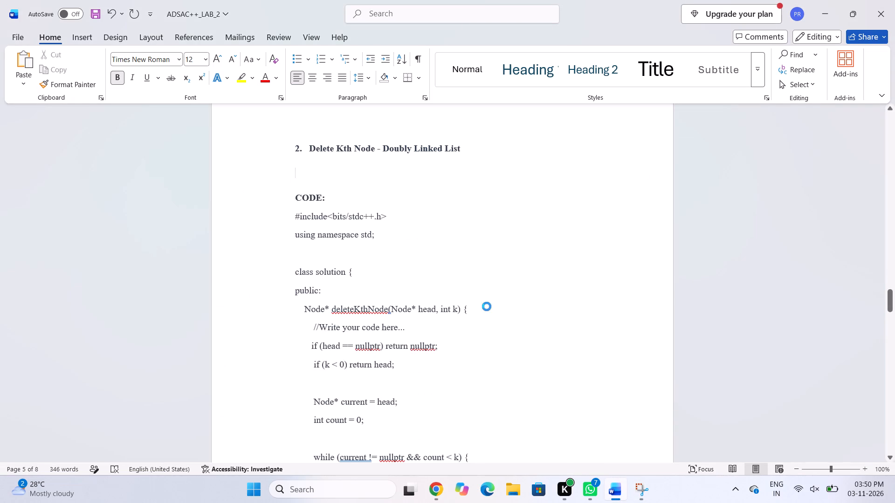
# Check the document's Delete Kth Node output section, then submit the Delete Kth Node solution on the learning portal.
pyautogui.scroll(1, 514, 285)
pyautogui.scroll(-20, 514, 285)
pyautogui.scroll(-3, 514, 285)
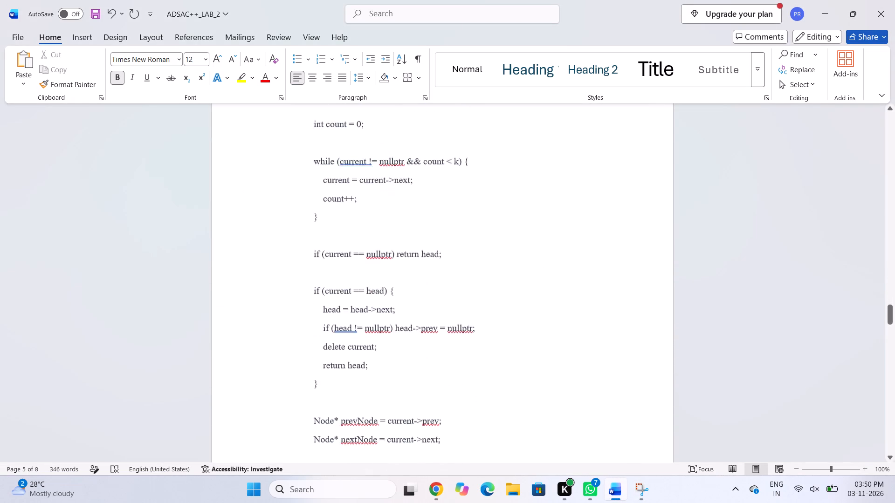
pyautogui.scroll(-20, 517, 290)
pyautogui.scroll(-6, 517, 290)
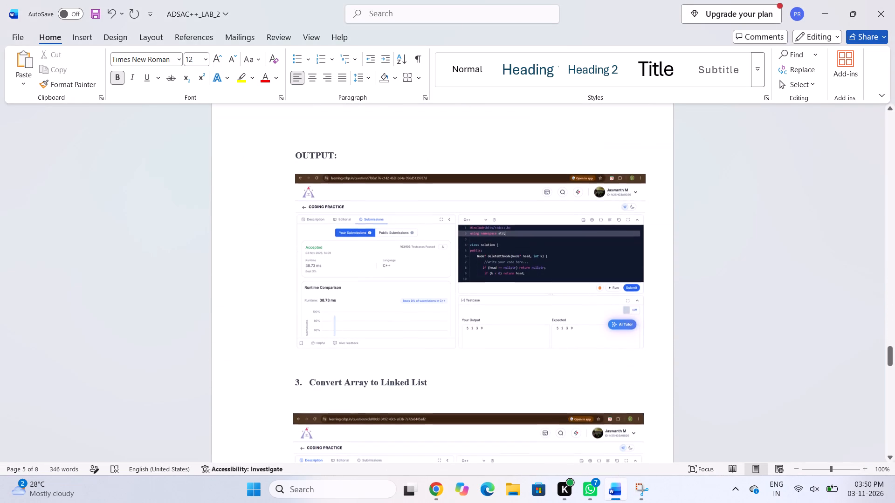
pyautogui.click(442, 493)
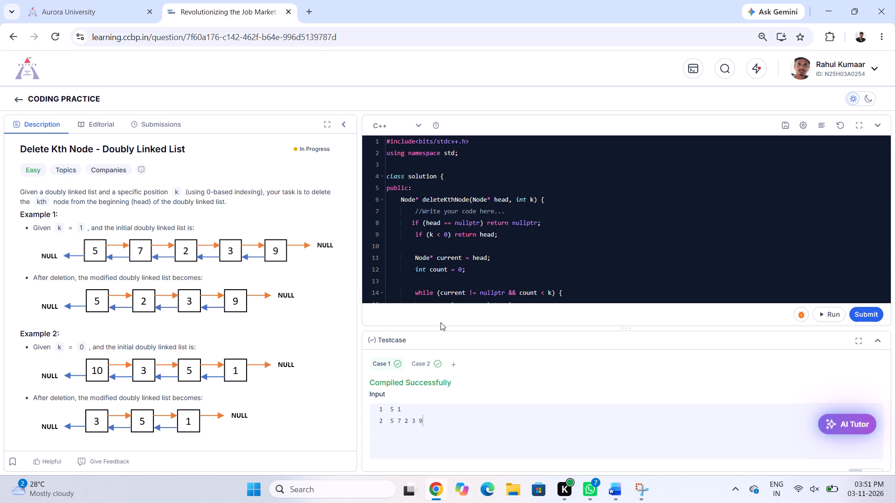
pyautogui.click(876, 308)
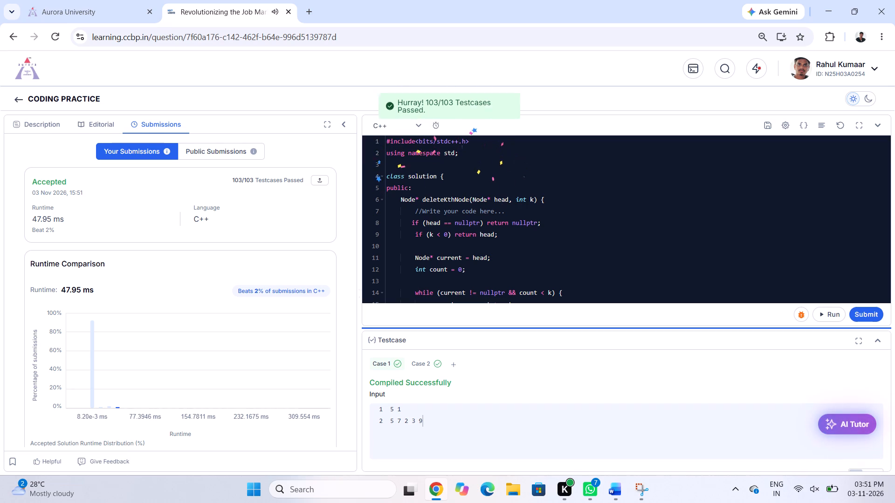
# Capture a full-screen screenshot of the Delete Kth Node submission result and copy it.
pyautogui.press('Print')
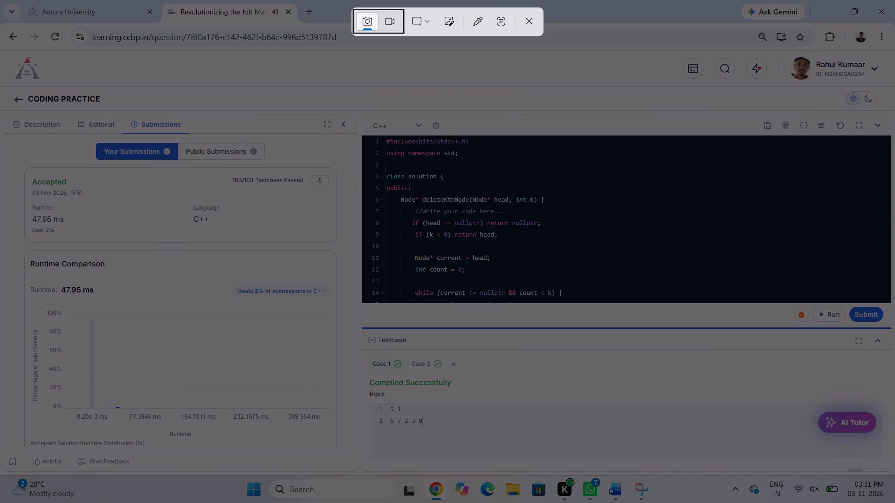
pyautogui.click(421, 21)
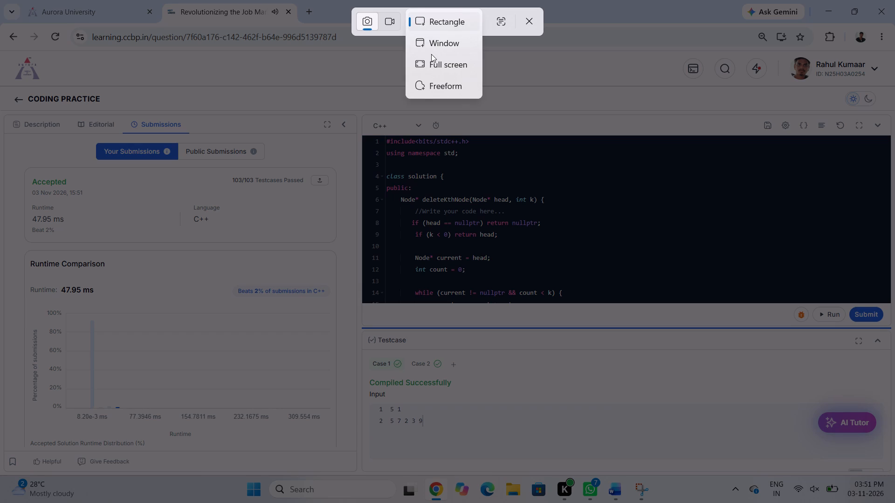
pyautogui.click(434, 61)
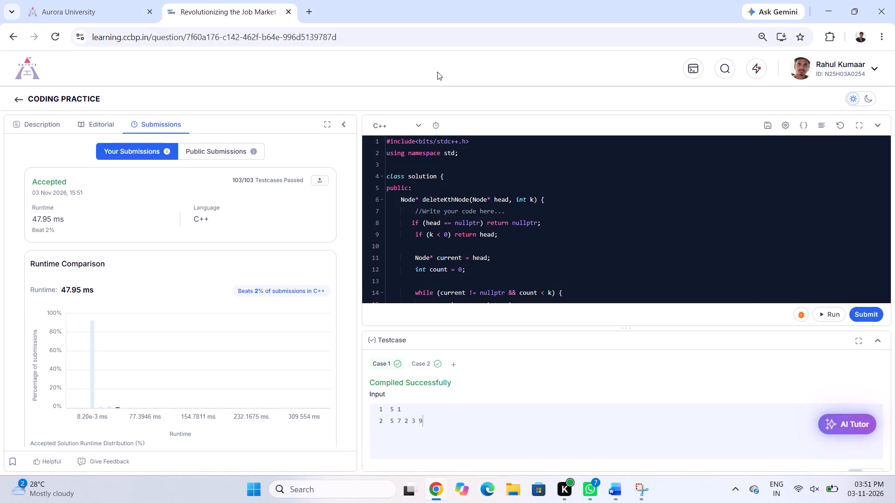
pyautogui.click(748, 322)
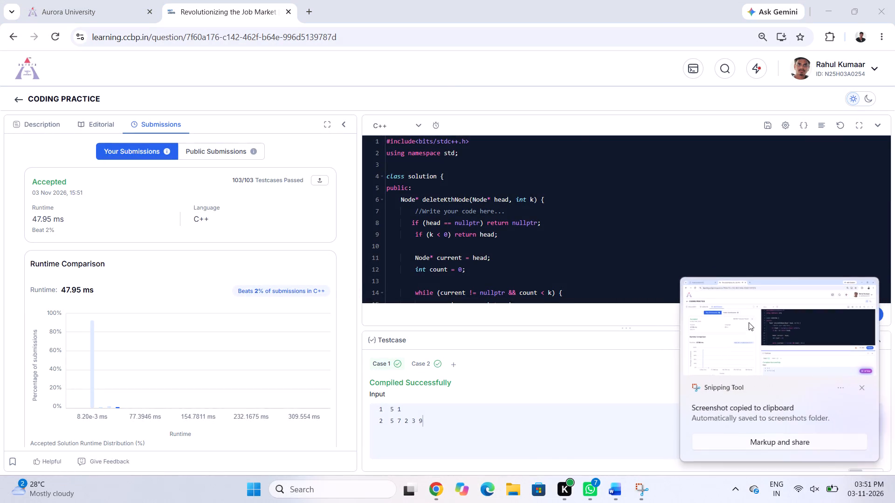
pyautogui.click(776, 205)
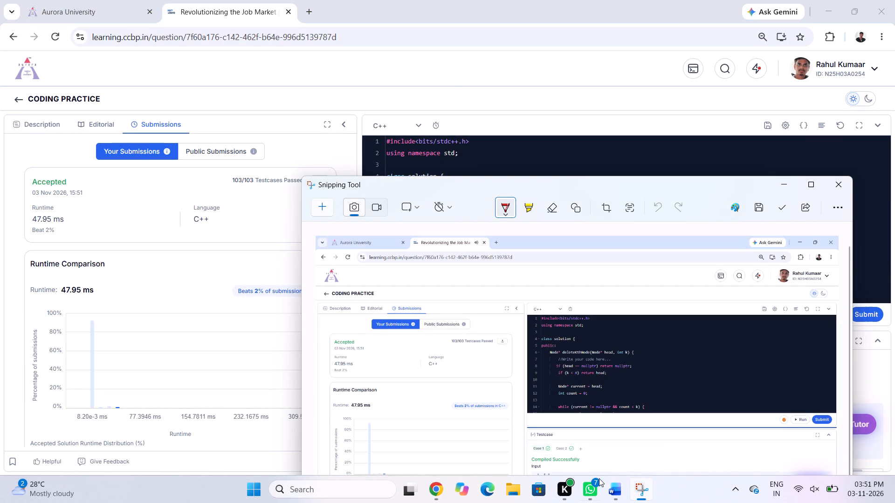
# Replace the Delete Kth Node picture under OUTPUT in the document with the copied submission screenshot.
pyautogui.click(611, 489)
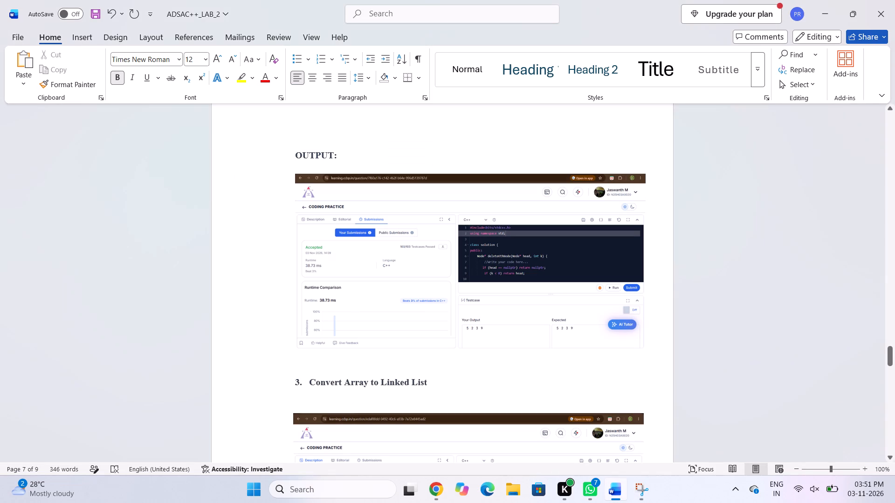
pyautogui.click(456, 322)
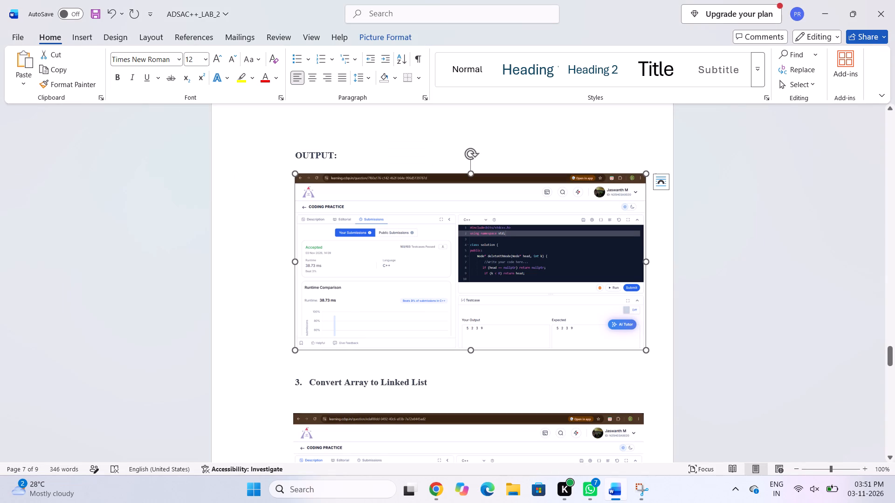
pyautogui.press('BackSpace')
pyautogui.hotkey('ctrl', 'v')
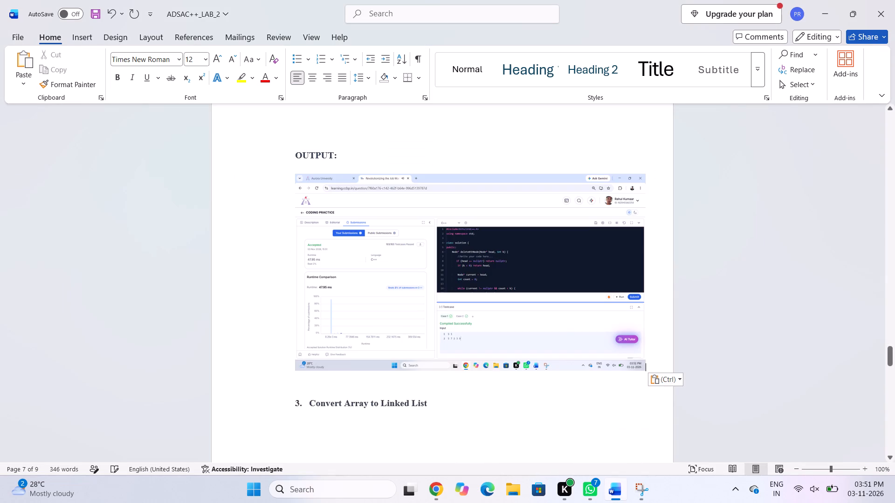
# Copy the complete arrayToLL solution code from the document's Convert Array to Linked List section, leaving out the OUTPUT label.
pyautogui.scroll(-5, 456, 321)
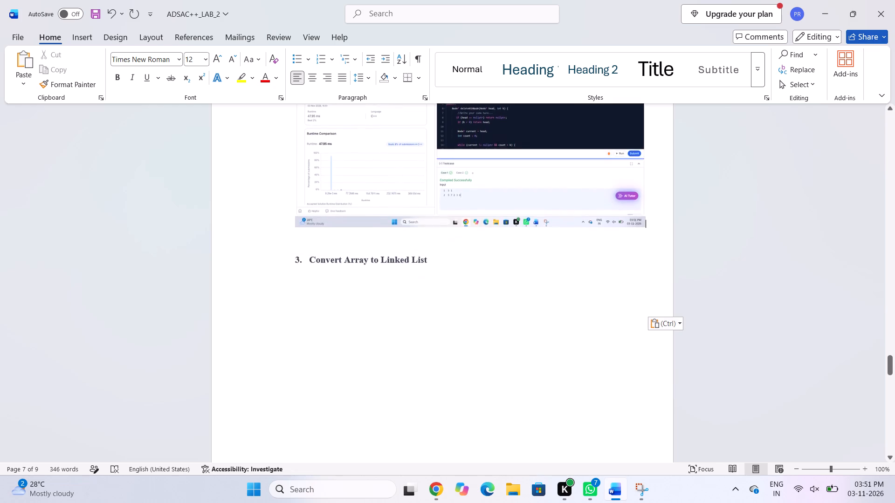
pyautogui.scroll(-15, 456, 321)
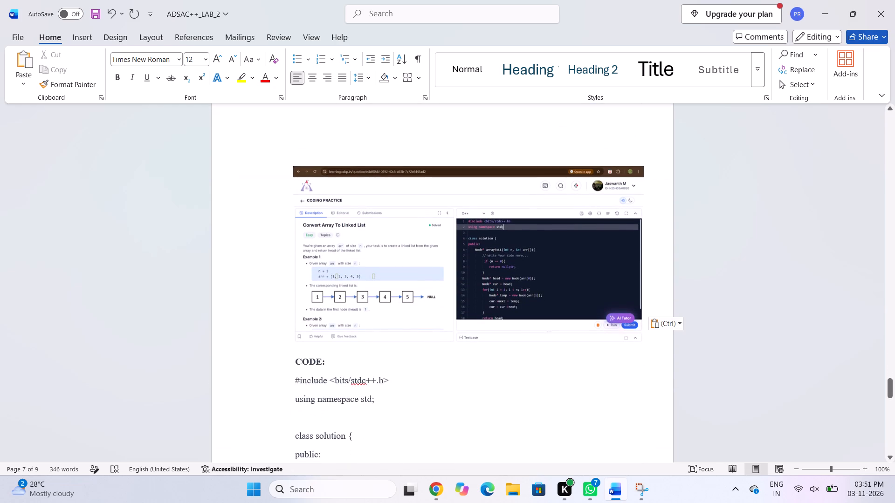
pyautogui.moveTo(287, 376); pyautogui.dragTo(382, 469)
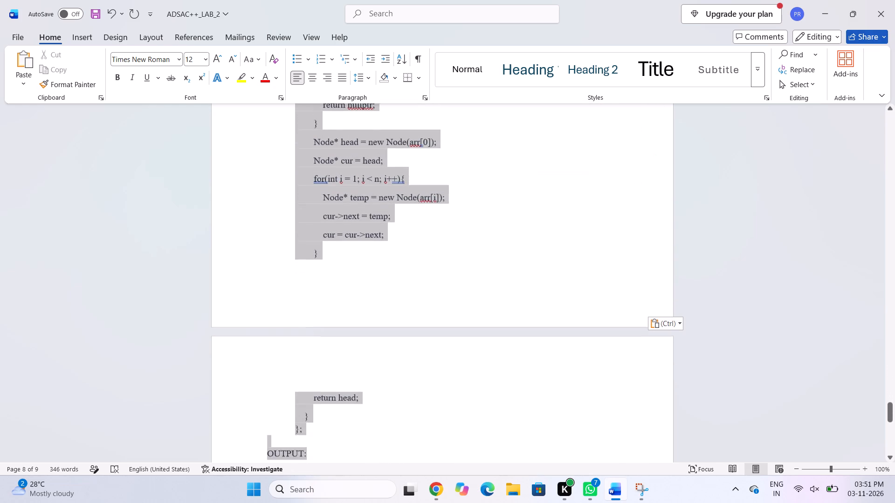
pyautogui.moveTo(382, 469); pyautogui.dragTo(374, 371)
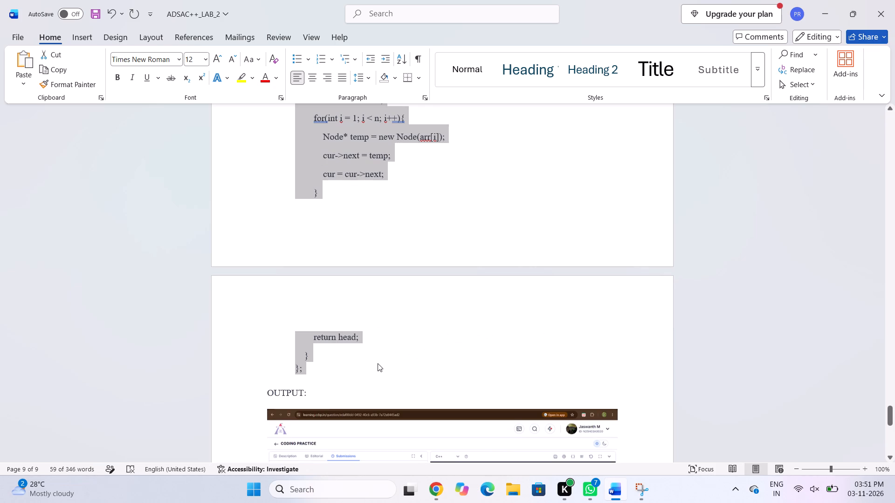
pyautogui.hotkey('ctrl', 'c')
pyautogui.scroll(16, 381, 357)
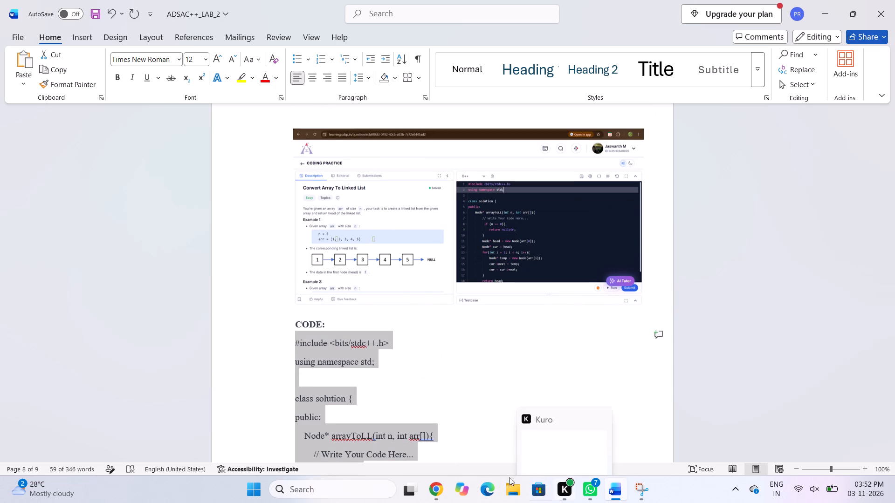
# Look through the portal's coding practice sets for Circular Linked List, Reversing a Linked List and Cycle Detection for the Convert Array To Linked List question.
pyautogui.click(434, 484)
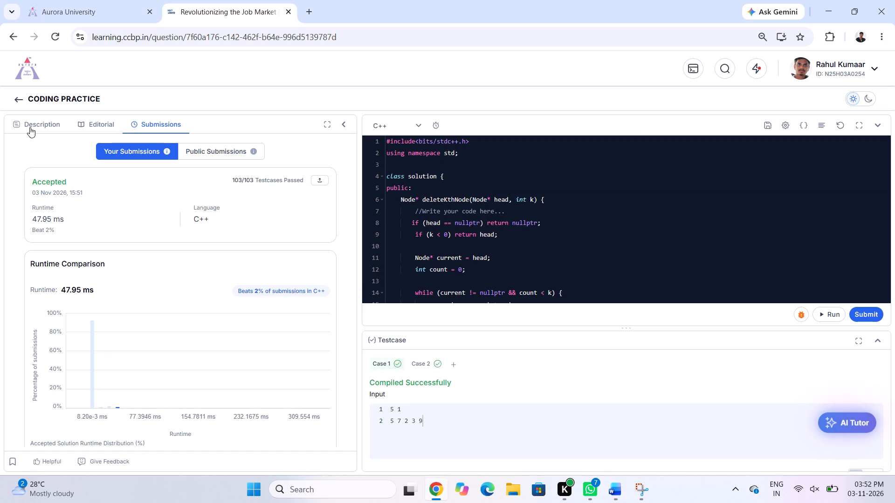
pyautogui.click(19, 103)
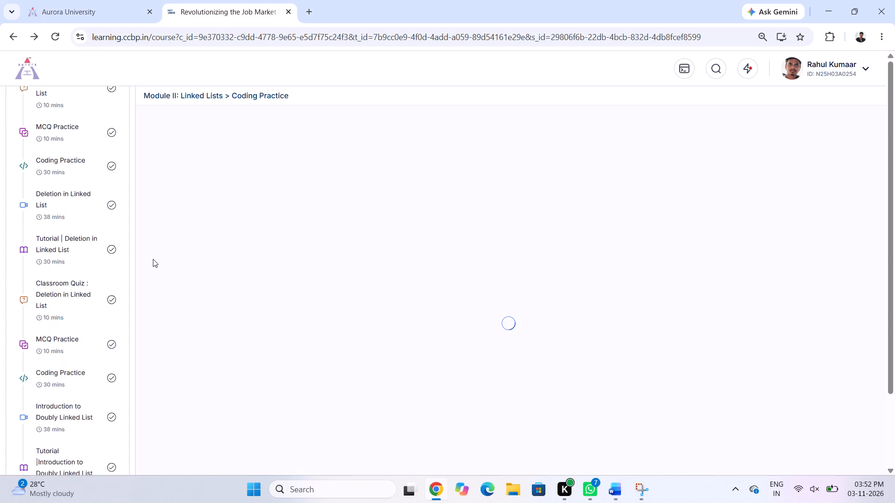
pyautogui.scroll(-2, 84, 282)
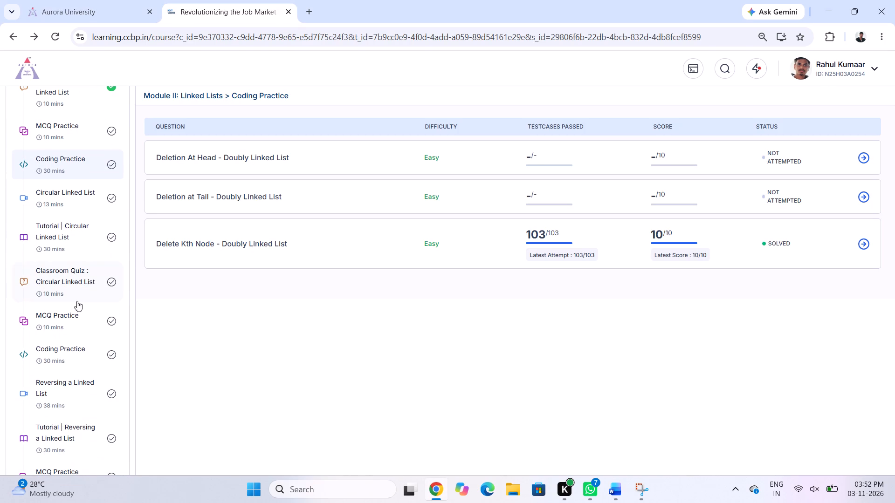
pyautogui.click(78, 351)
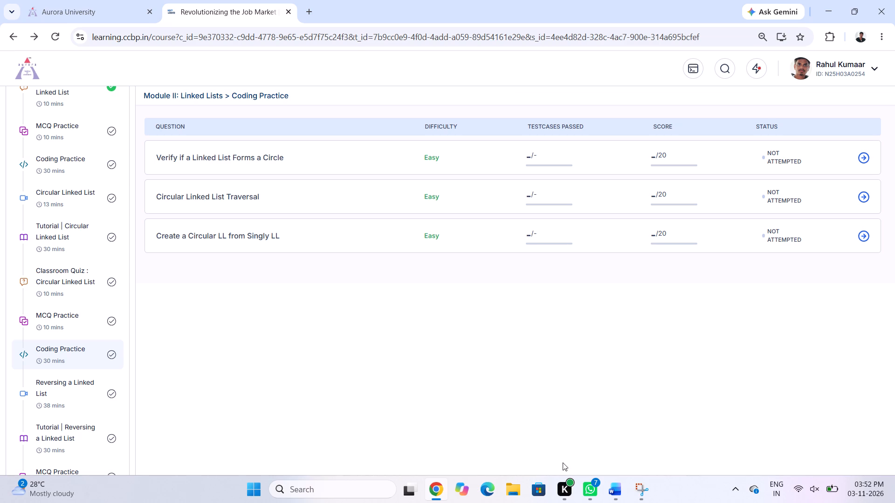
pyautogui.click(617, 490)
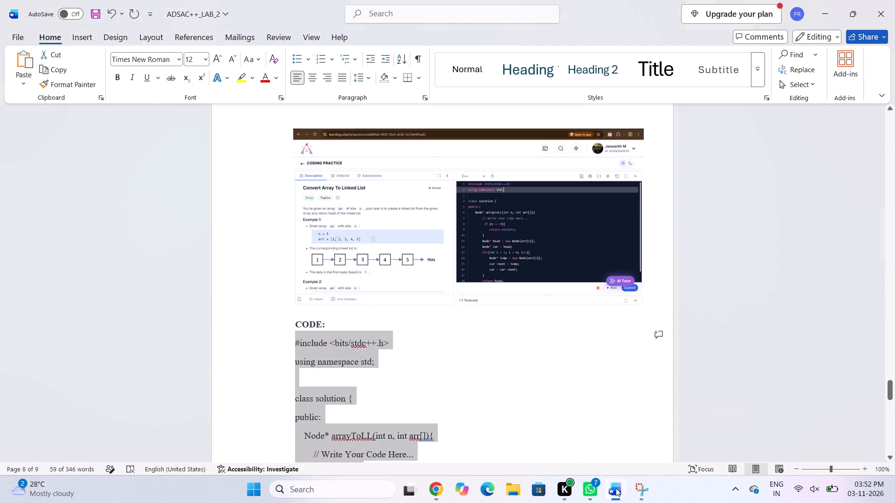
pyautogui.click(433, 484)
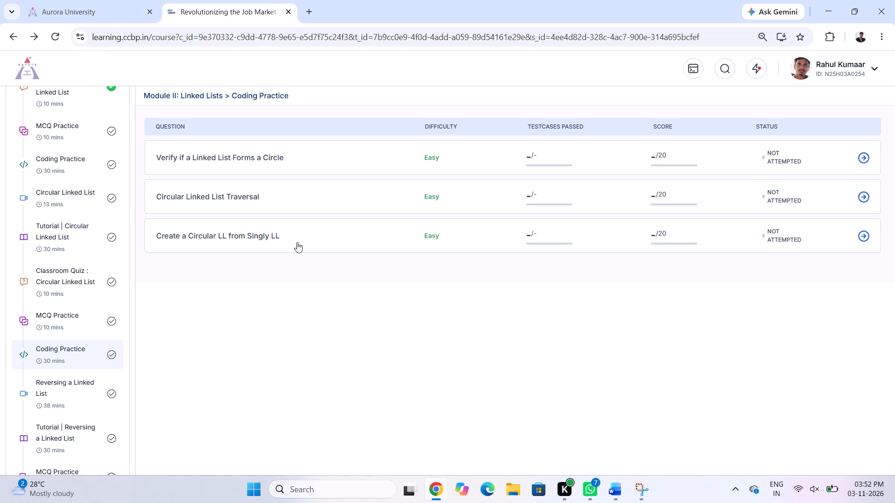
pyautogui.scroll(-1, 24, 372)
pyautogui.click(76, 454)
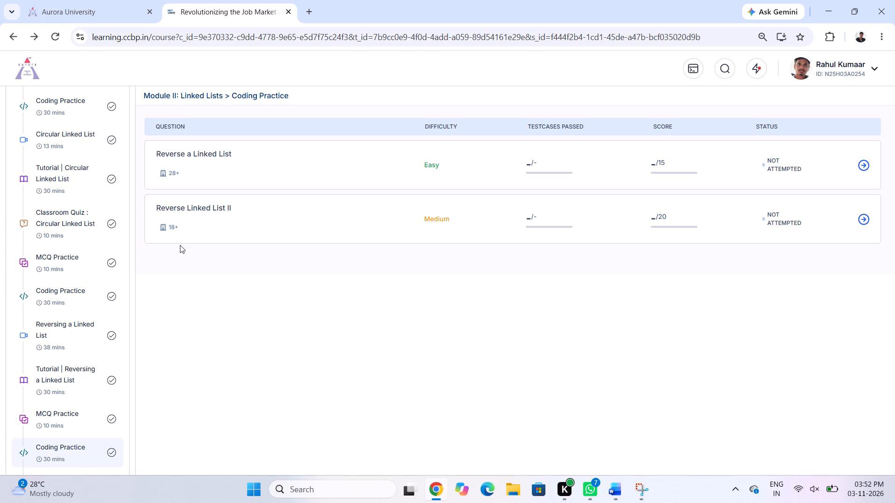
pyautogui.scroll(-2, 33, 325)
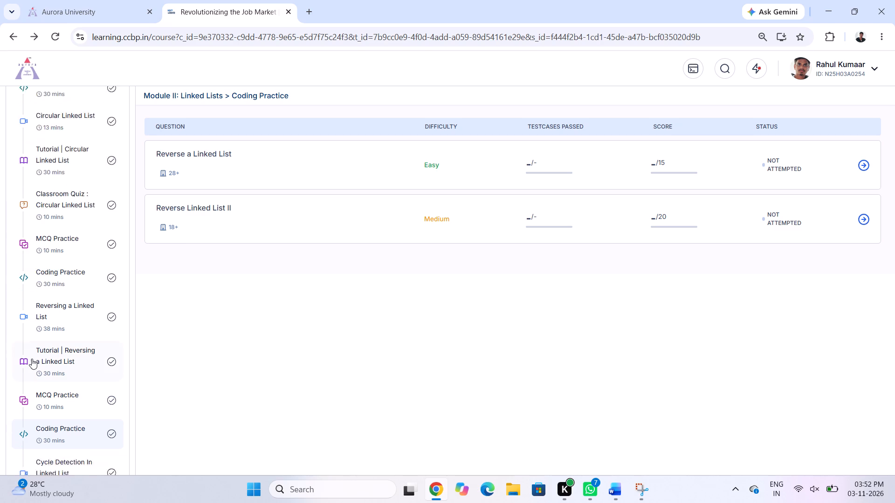
pyautogui.scroll(-3, 89, 356)
pyautogui.click(71, 394)
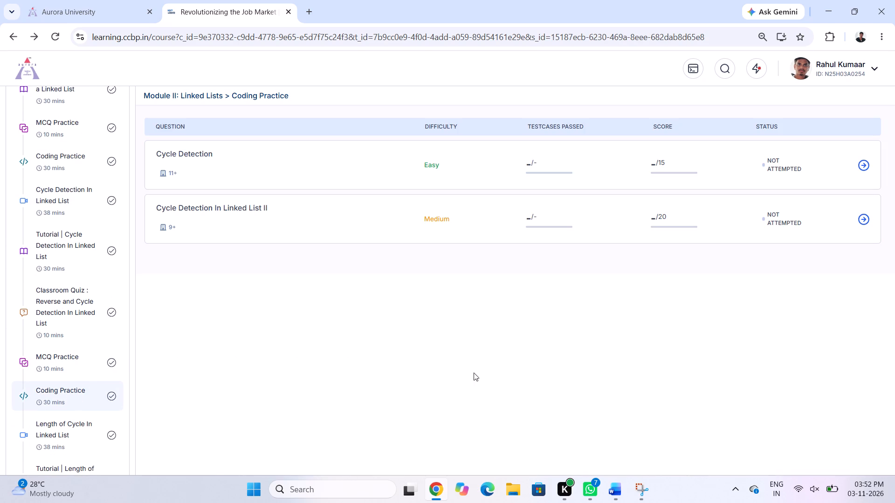
# Review the document's Convert Array to Linked List section, from its question picture through the code and output to the document's end.
pyautogui.click(609, 490)
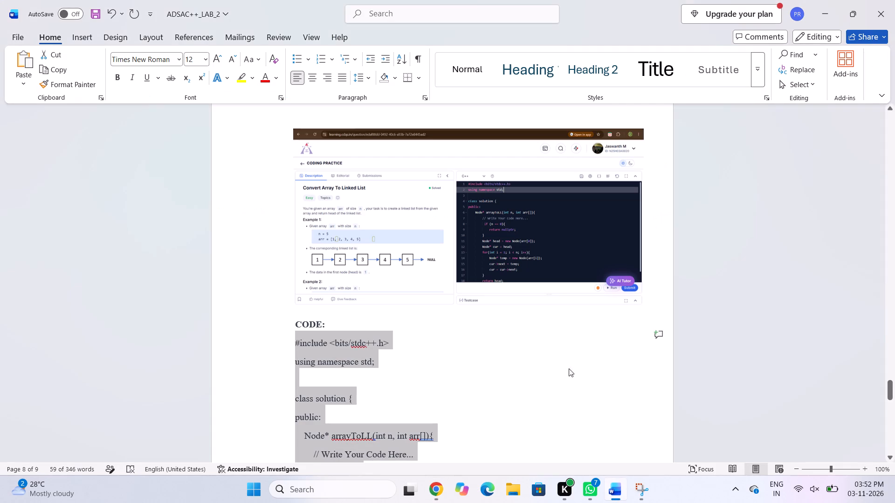
pyautogui.scroll(-2, 535, 320)
pyautogui.scroll(1, 535, 320)
pyautogui.scroll(-14, 535, 320)
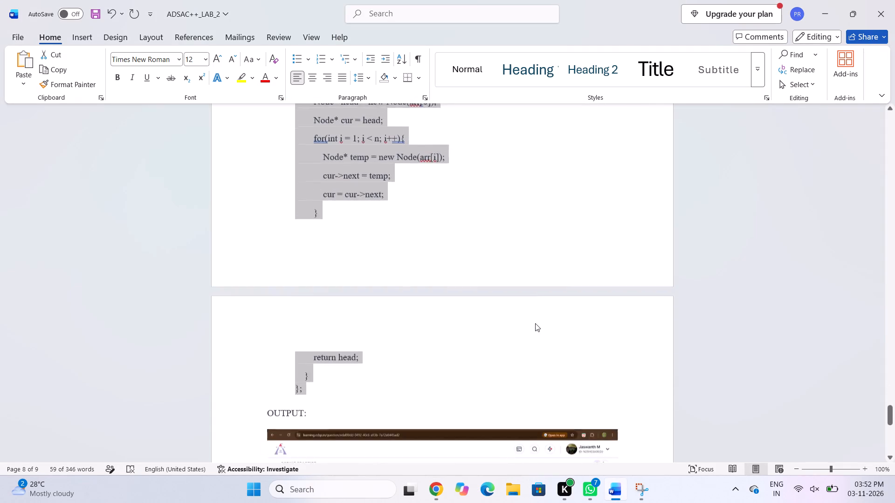
pyautogui.scroll(-8, 535, 323)
pyautogui.scroll(-14, 536, 321)
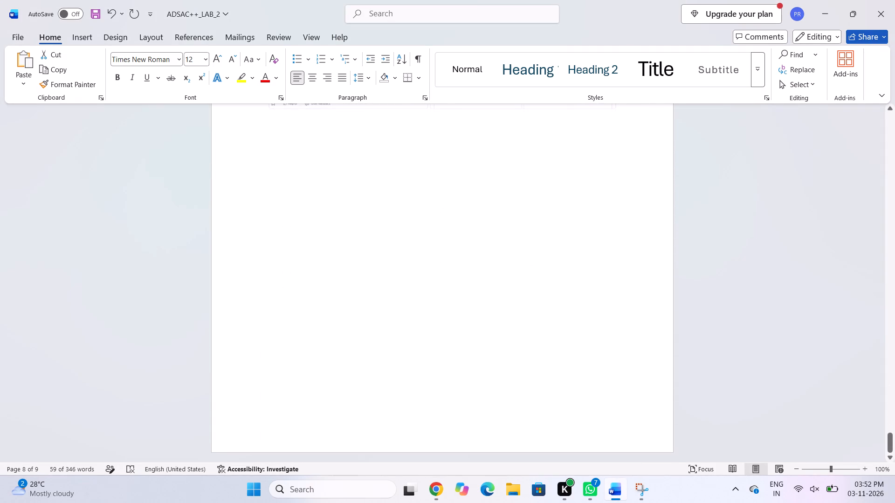
pyautogui.scroll(-9, 534, 306)
pyautogui.scroll(19, 534, 306)
pyautogui.scroll(4, 534, 305)
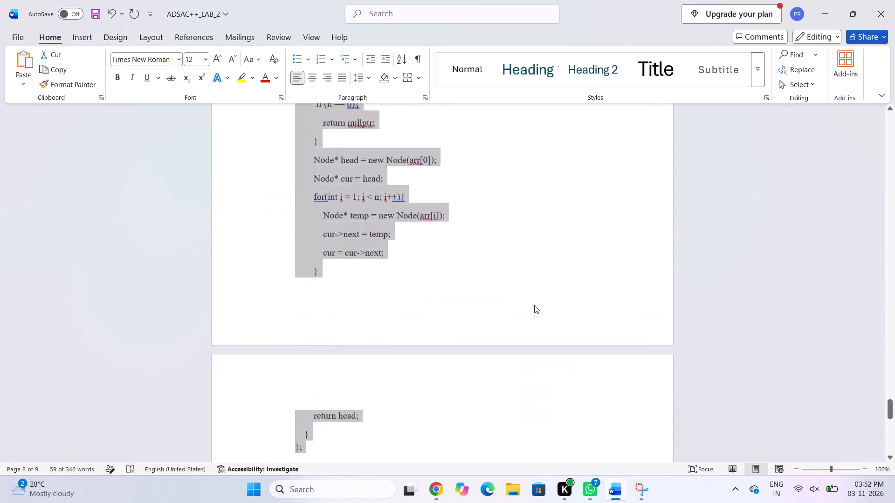
pyautogui.scroll(13, 534, 305)
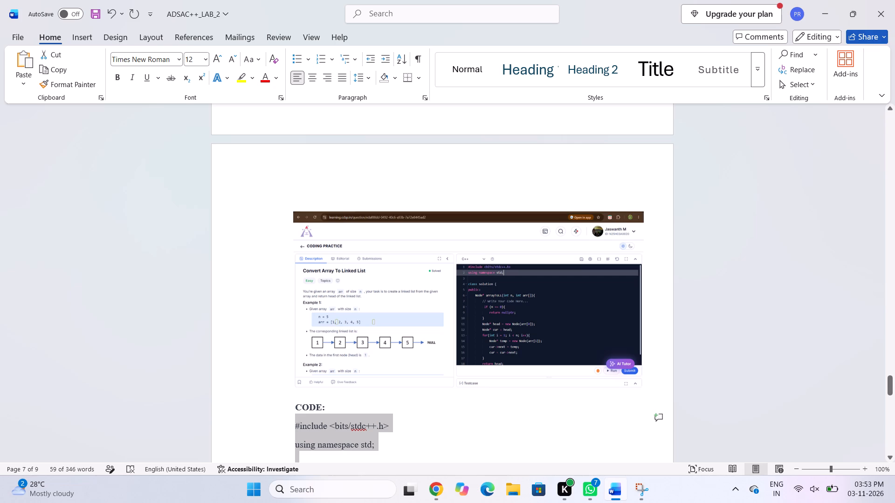
# Back on the portal, check the coding practice sets for Flatten a Linked List, Intersection and Merge Two Sorted Linked Lists for Convert Array To Linked List.
pyautogui.click(433, 492)
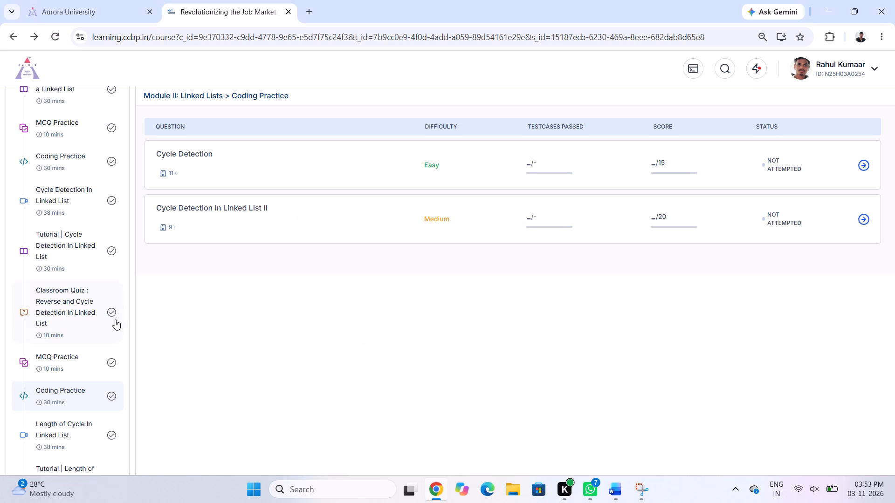
pyautogui.scroll(-20, 87, 382)
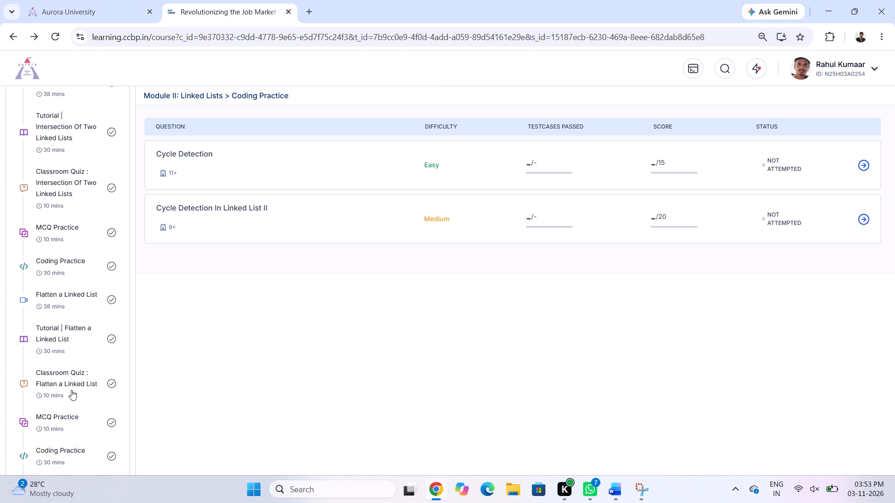
pyautogui.scroll(-6, 71, 390)
pyautogui.scroll(3, 72, 387)
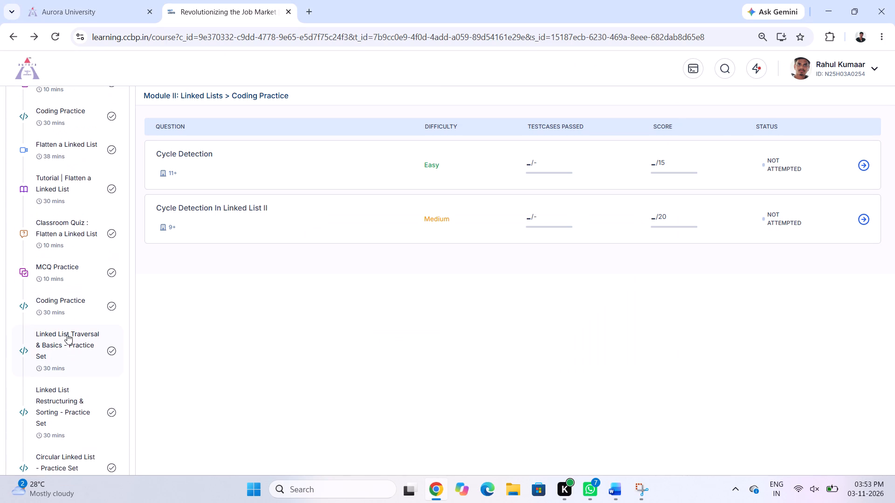
pyautogui.scroll(-3, 67, 334)
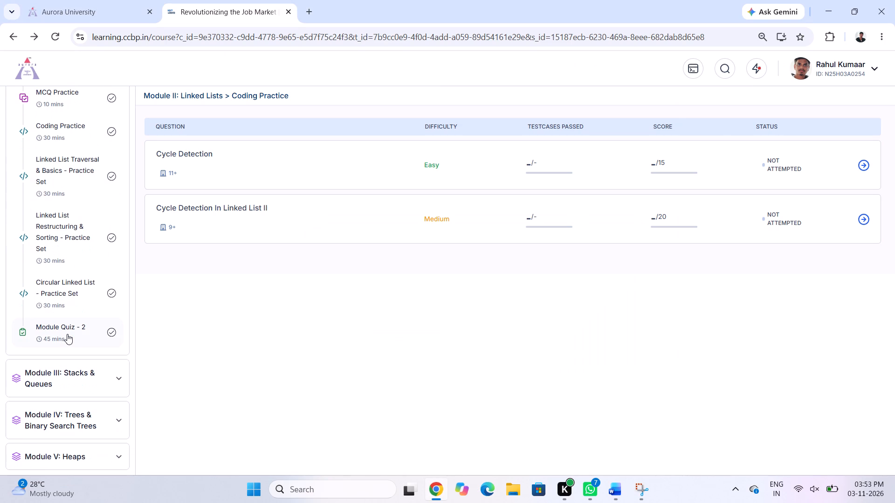
pyautogui.scroll(3, 67, 334)
pyautogui.click(72, 296)
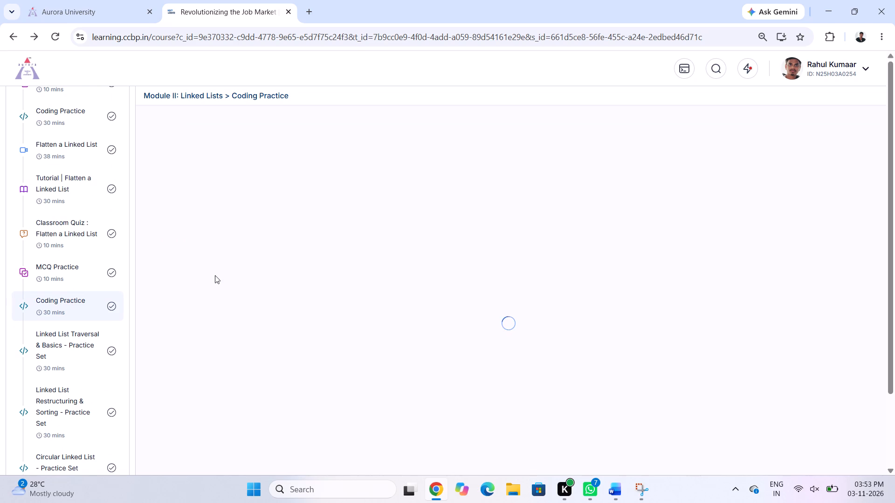
pyautogui.scroll(1, 60, 291)
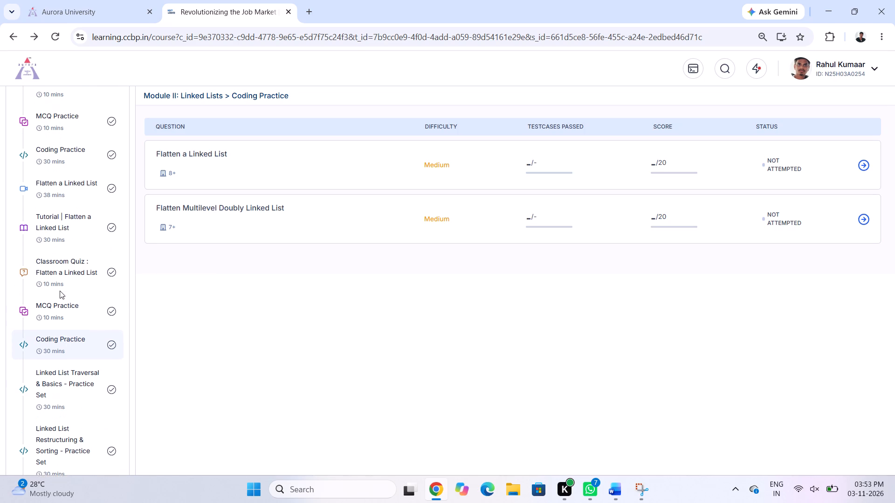
pyautogui.click(89, 177)
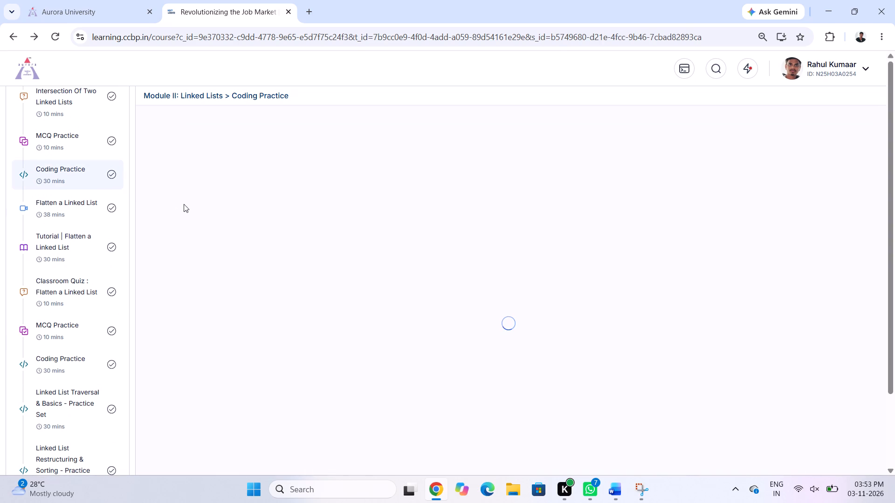
pyautogui.scroll(4, 103, 199)
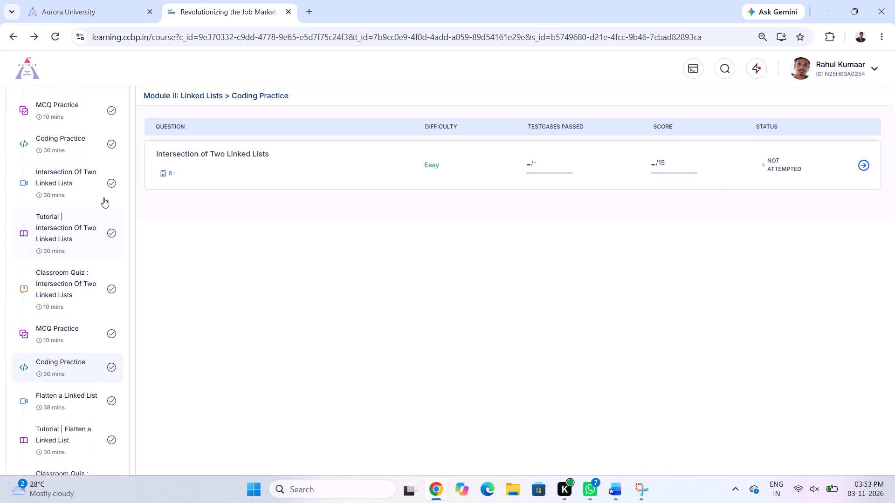
pyautogui.click(93, 187)
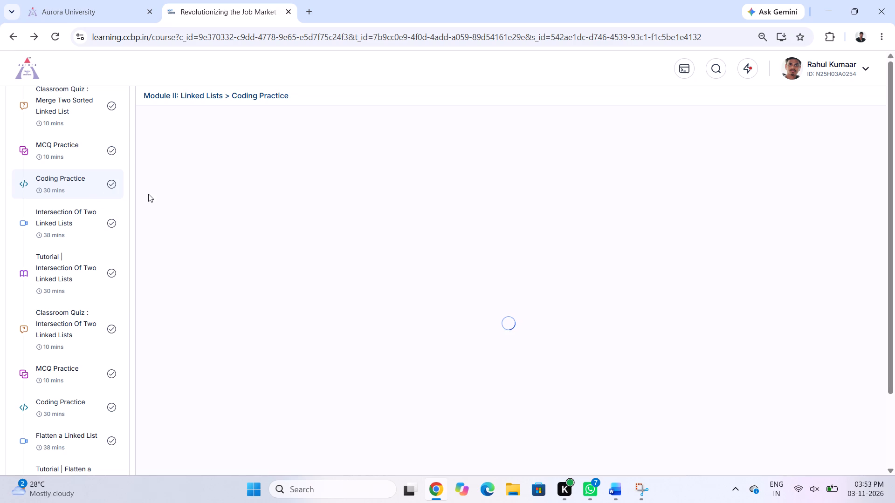
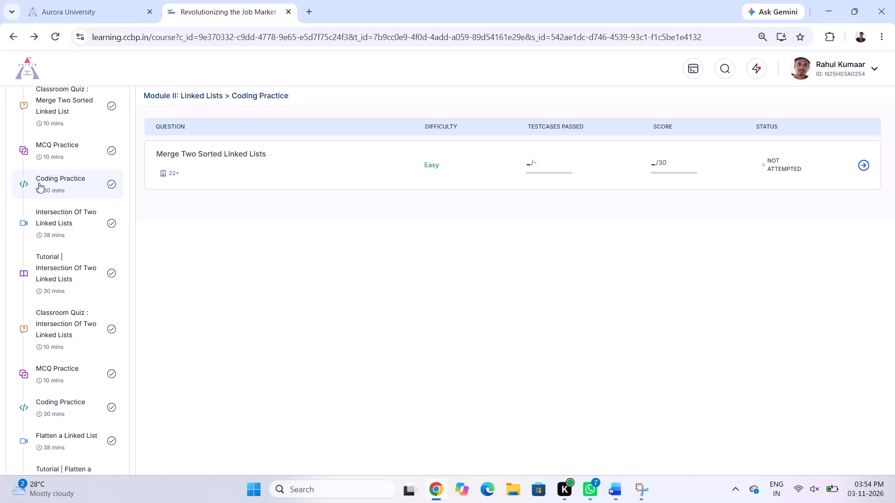
# Check the coding practice sets for Adding Two Numbers, Length of Cycle, Cycle Detection and Reversing a Linked List for Convert Array To Linked List.
pyautogui.scroll(4, 39, 183)
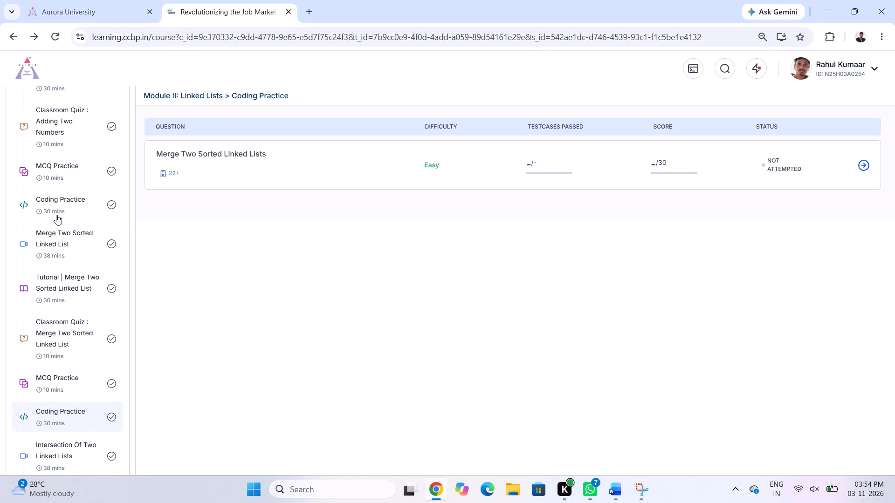
pyautogui.click(64, 189)
pyautogui.click(71, 201)
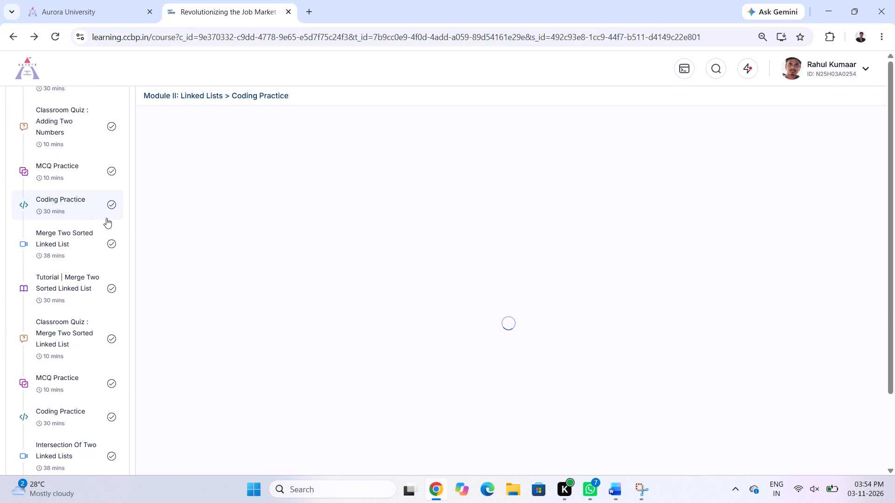
pyautogui.scroll(2, 37, 228)
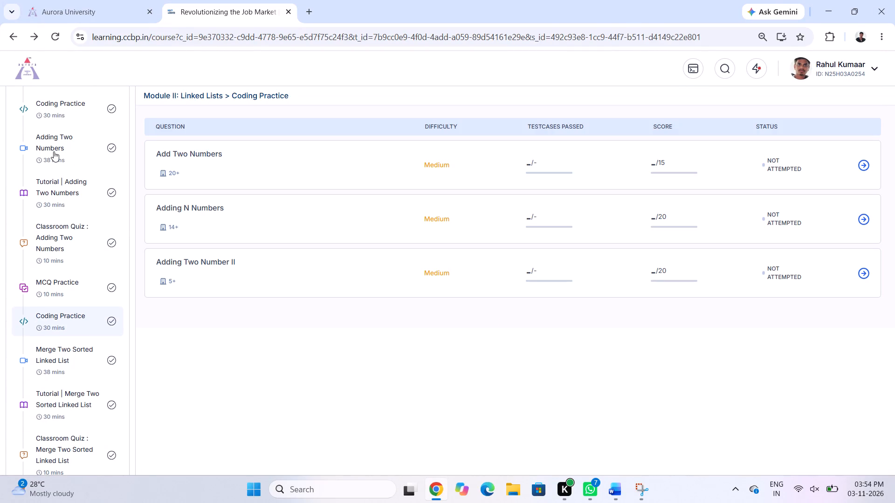
pyautogui.click(60, 108)
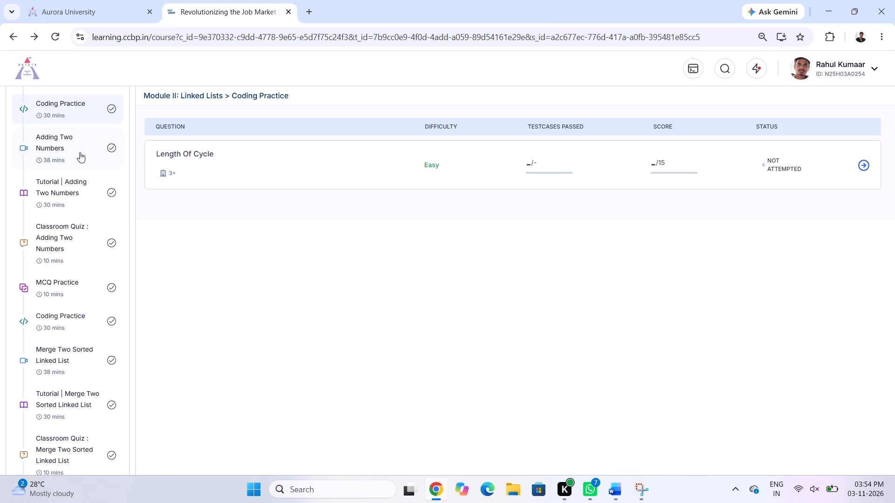
pyautogui.scroll(5, 85, 121)
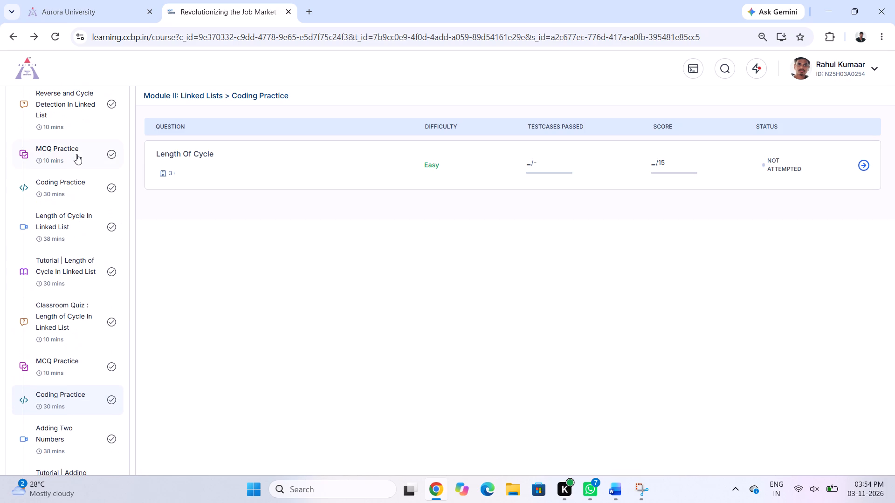
pyautogui.click(79, 185)
pyautogui.scroll(2, 79, 186)
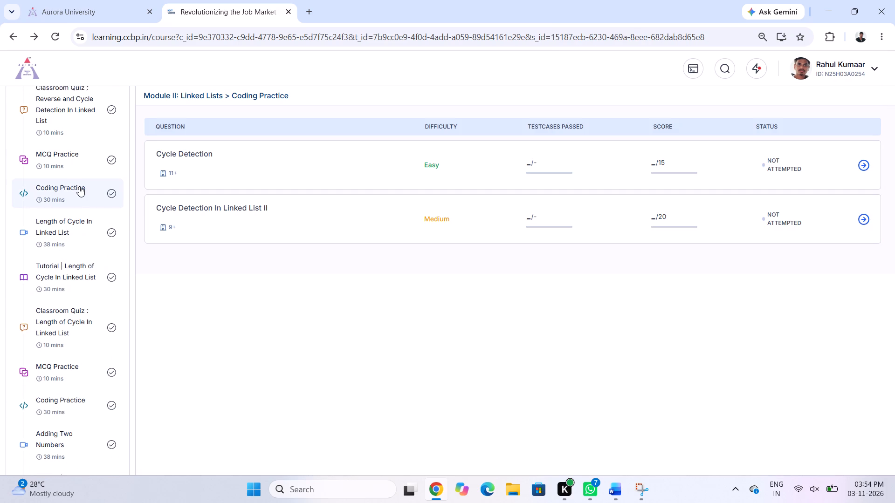
pyautogui.scroll(2, 79, 186)
pyautogui.click(77, 179)
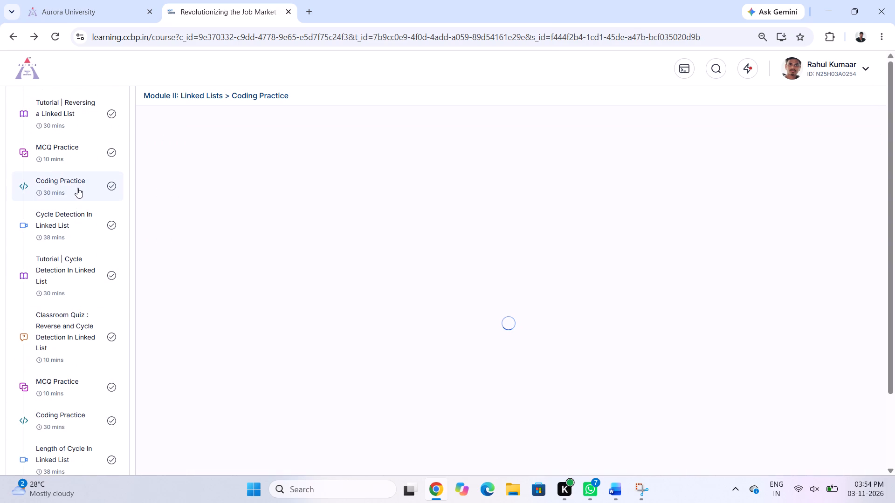
# Open the Convert Array To Linked List question from the Introduction to Linked List coding practice set in Module II.
pyautogui.scroll(18, 93, 190)
pyautogui.scroll(13, 103, 159)
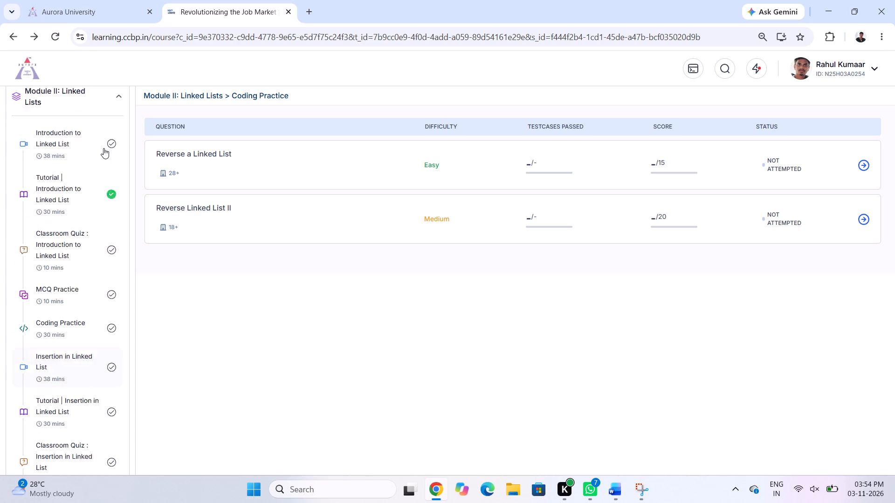
pyautogui.click(65, 419)
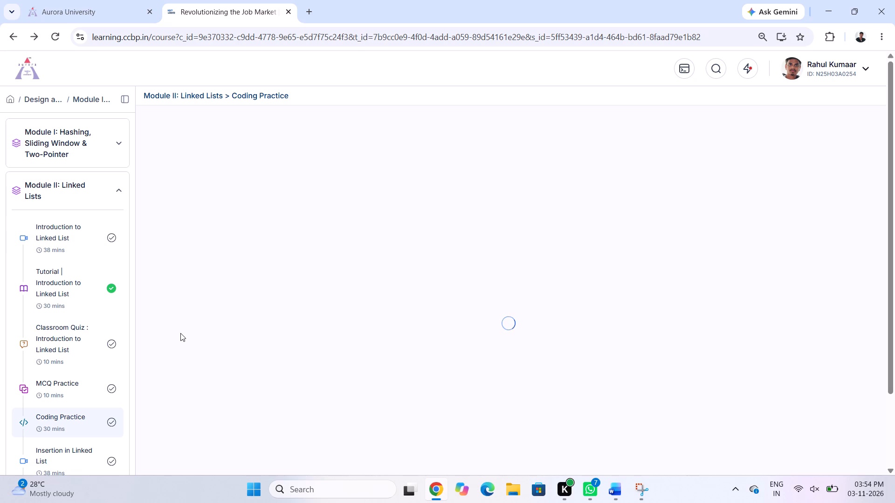
pyautogui.click(202, 149)
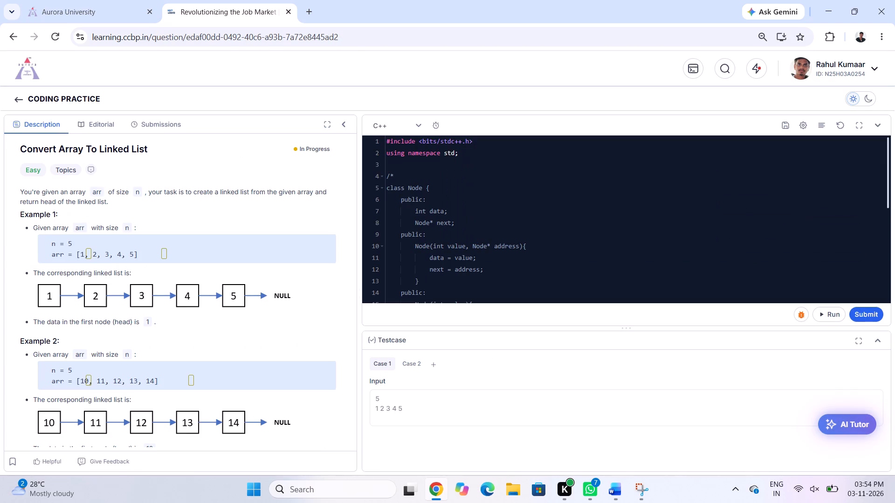
# Replace all the starter code in the editor with the copied arrayToLL solution and run it against the sample test cases.
pyautogui.click(551, 242)
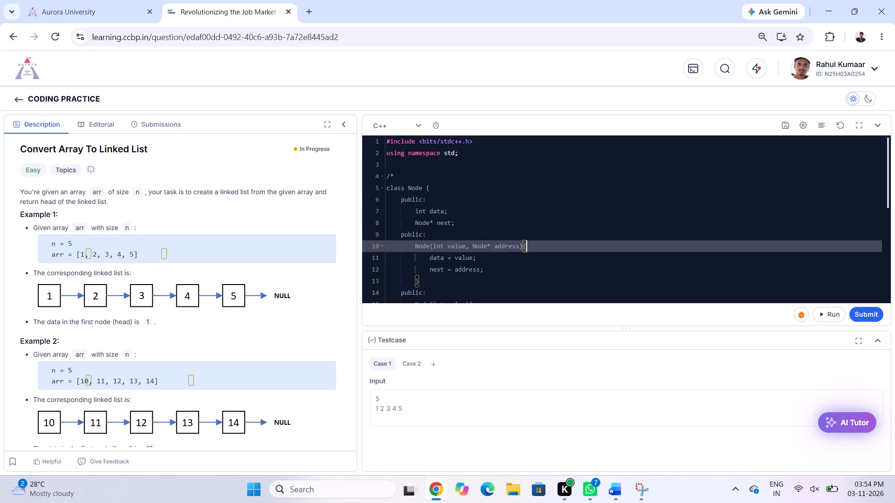
pyautogui.hotkey('ctrl', 'a')
pyautogui.press('BackSpace')
pyautogui.hotkey('ctrl', 'v')
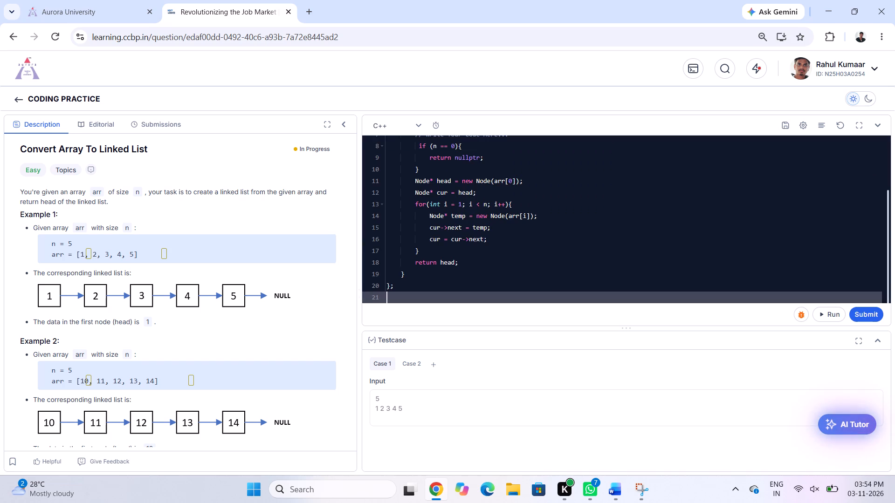
pyautogui.click(831, 310)
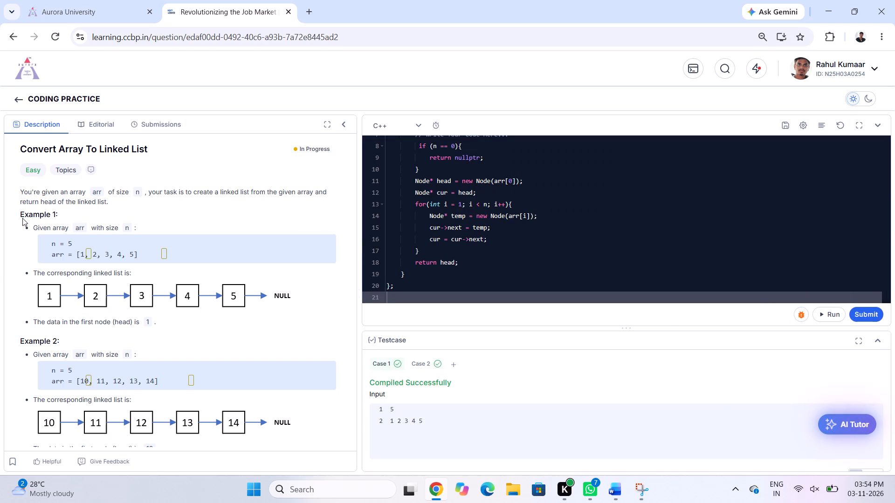
# Capture a full-screen screenshot of the Convert Array To Linked List question with its run result and copy it.
pyautogui.press('Print')
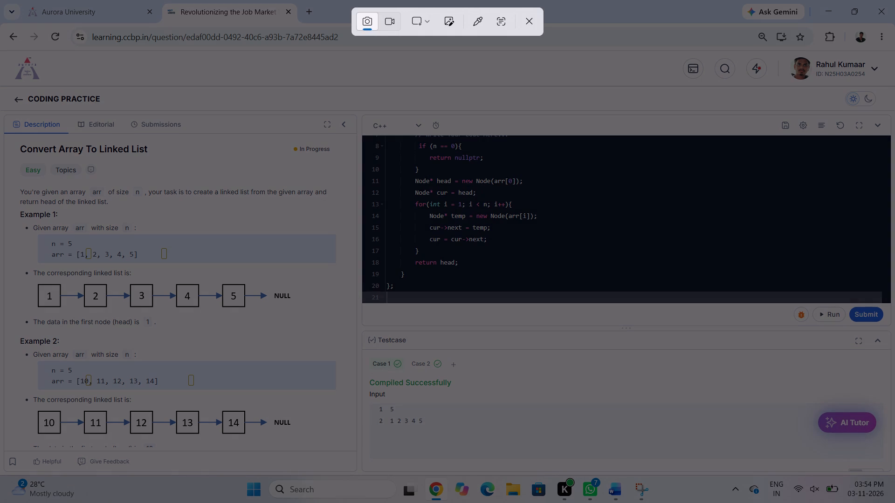
pyautogui.click(432, 20)
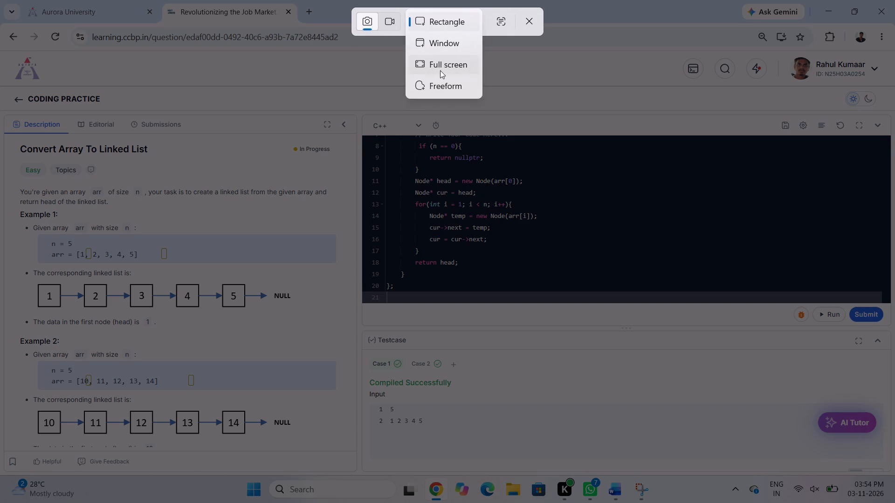
pyautogui.click(440, 71)
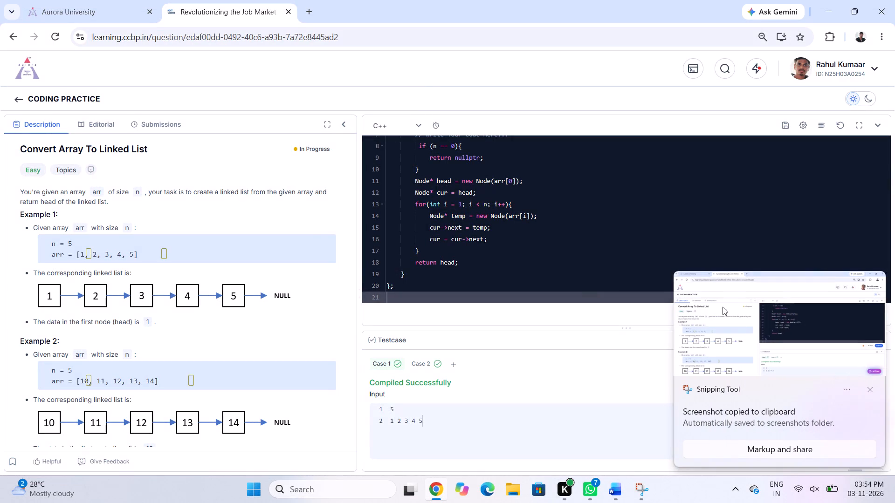
pyautogui.click(738, 313)
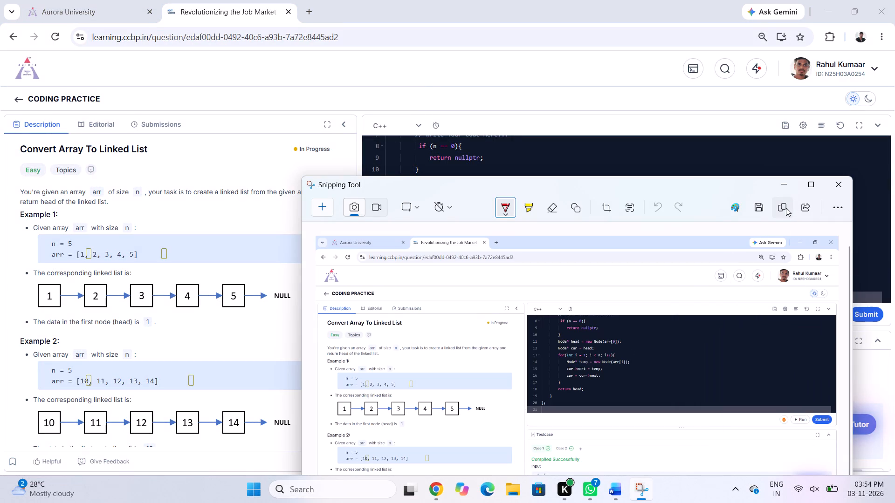
pyautogui.click(785, 208)
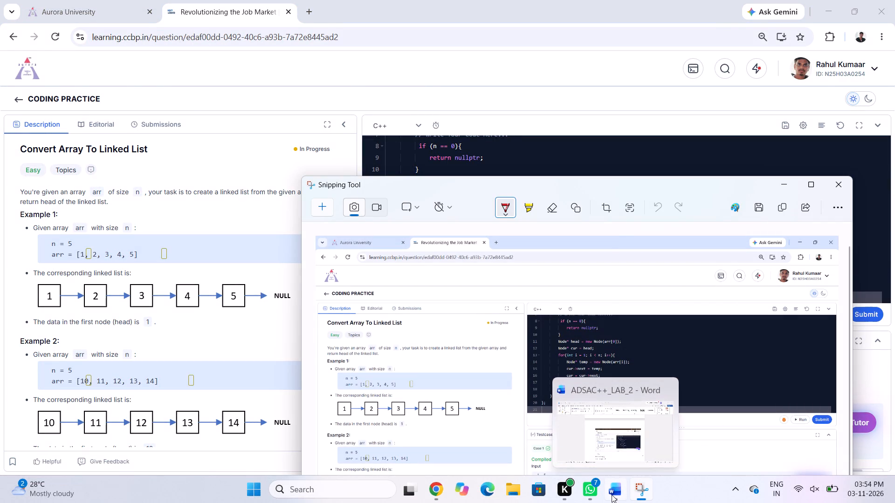
# In the ADSAC++_LAB_2 Word document, replace the old question picture above the Convert Array to Linked List code with the copied screenshot.
pyautogui.click(612, 495)
pyautogui.click(460, 305)
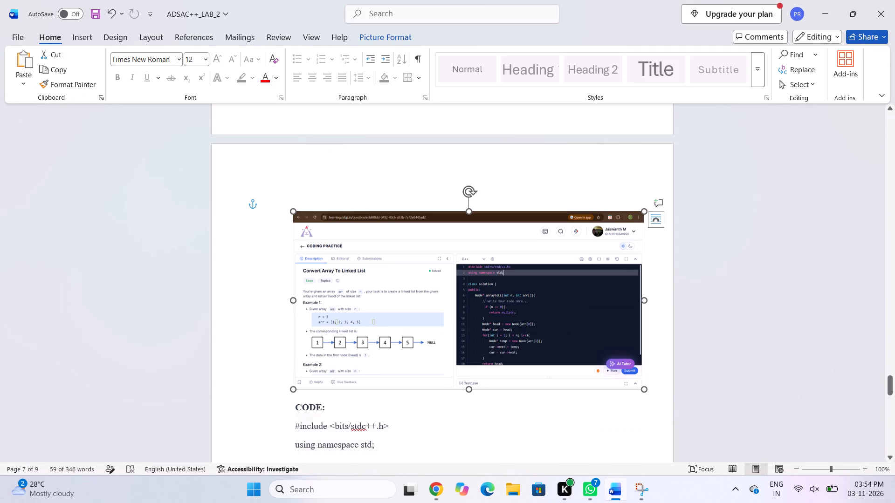
pyautogui.press('BackSpace')
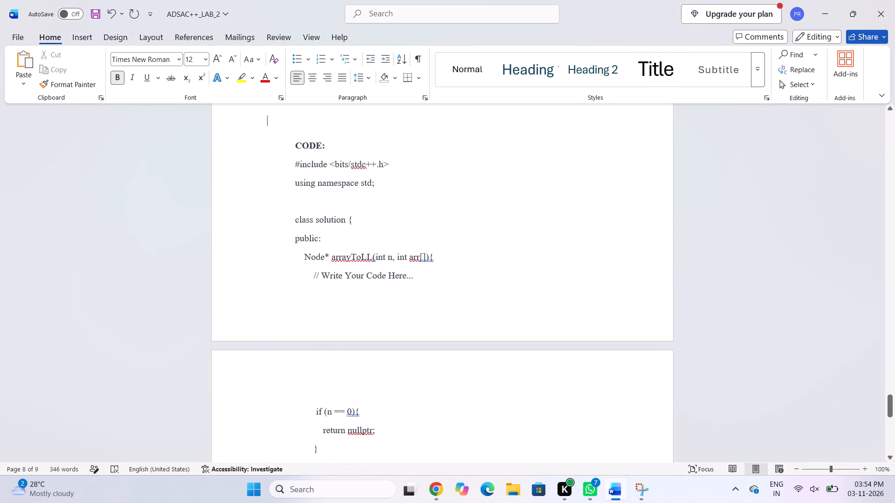
pyautogui.press('v')
pyautogui.press('BackSpace')
pyautogui.hotkey('ctrl', 'v')
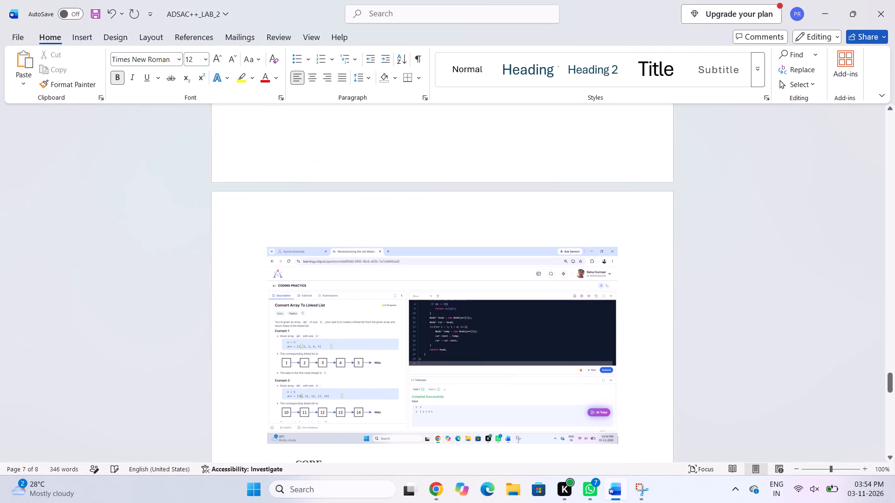
# Review the document around the new picture, from the preceding question's code and output to the Convert Array to Linked List output picture.
pyautogui.scroll(14, 460, 305)
pyautogui.scroll(7, 460, 305)
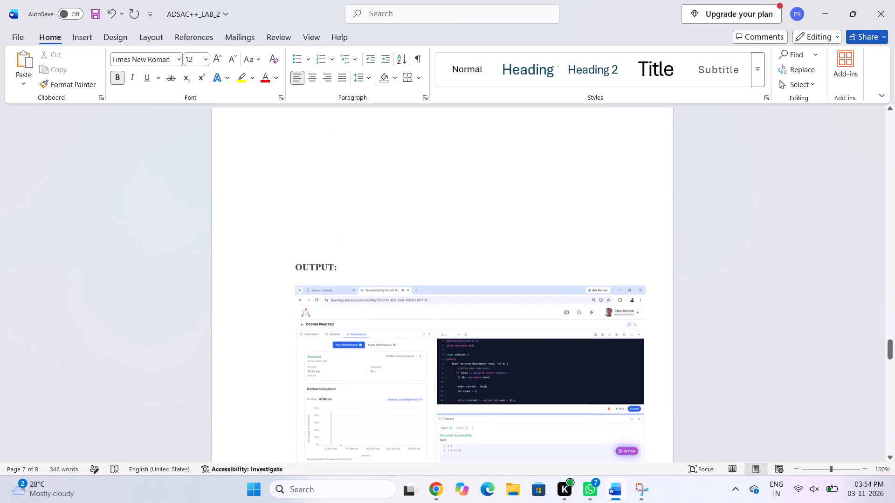
pyautogui.scroll(12, 460, 305)
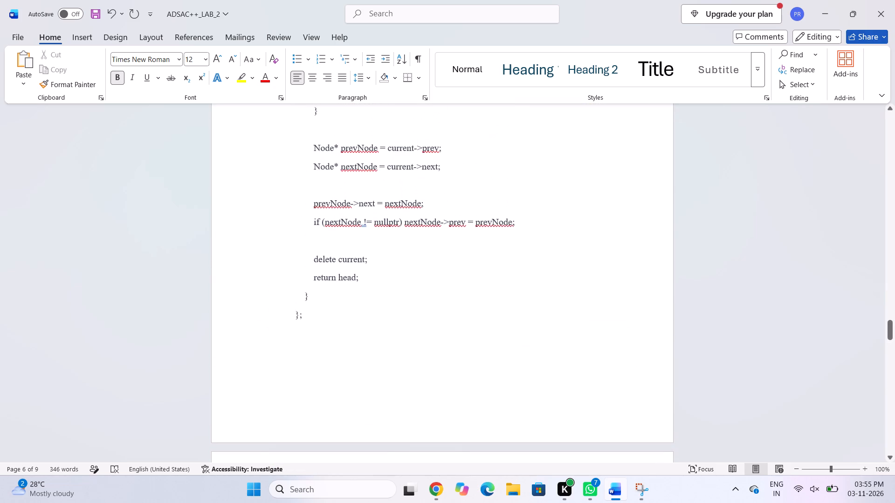
pyautogui.scroll(-16, 474, 309)
pyautogui.scroll(2, 473, 317)
pyautogui.scroll(-4, 473, 317)
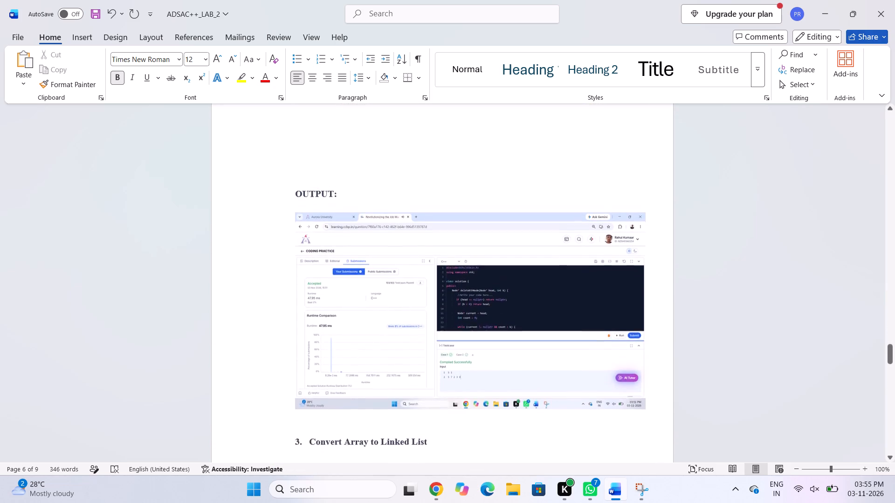
pyautogui.scroll(-20, 473, 317)
pyautogui.scroll(-15, 473, 317)
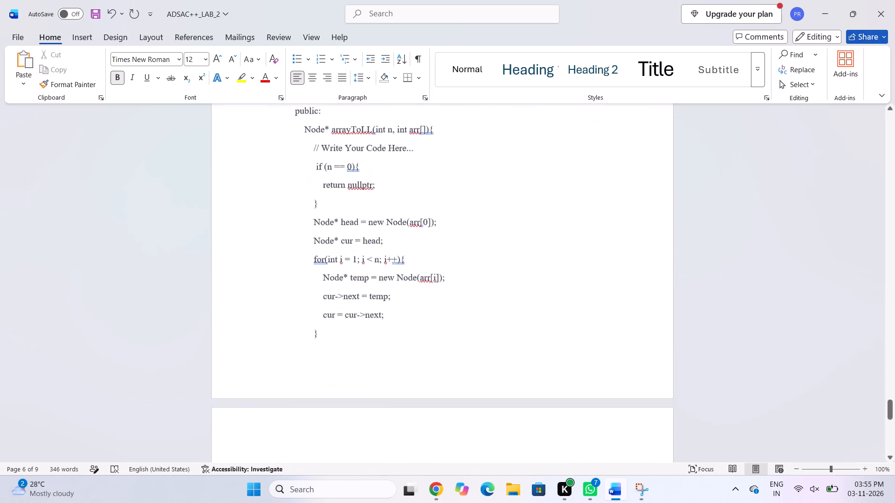
pyautogui.scroll(-11, 469, 314)
# Back on the portal in Chrome, submit the Convert Array To Linked List solution.
pyautogui.click(441, 487)
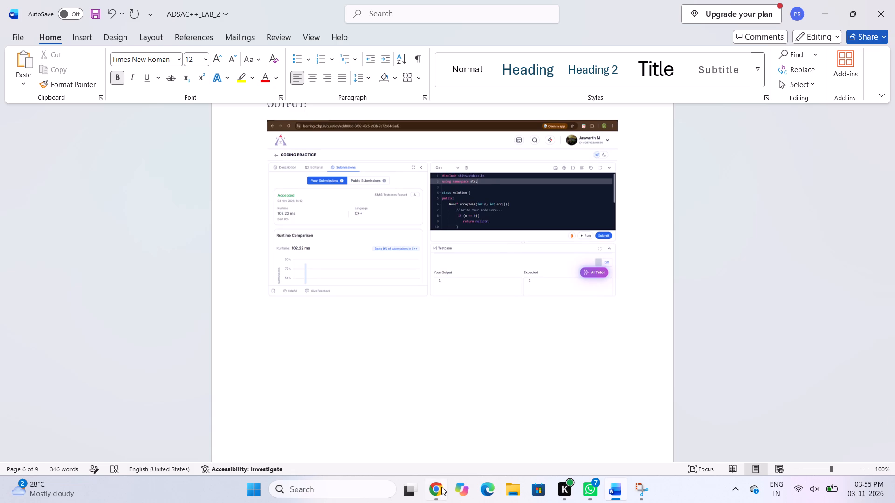
pyautogui.click(872, 315)
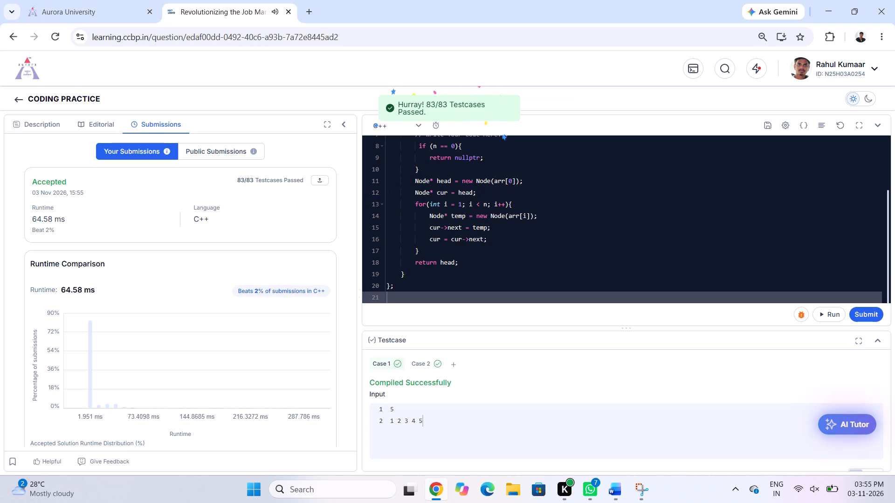
# Capture a full-screen screenshot of the Convert Array To Linked List submission result and copy it.
pyautogui.press('Print')
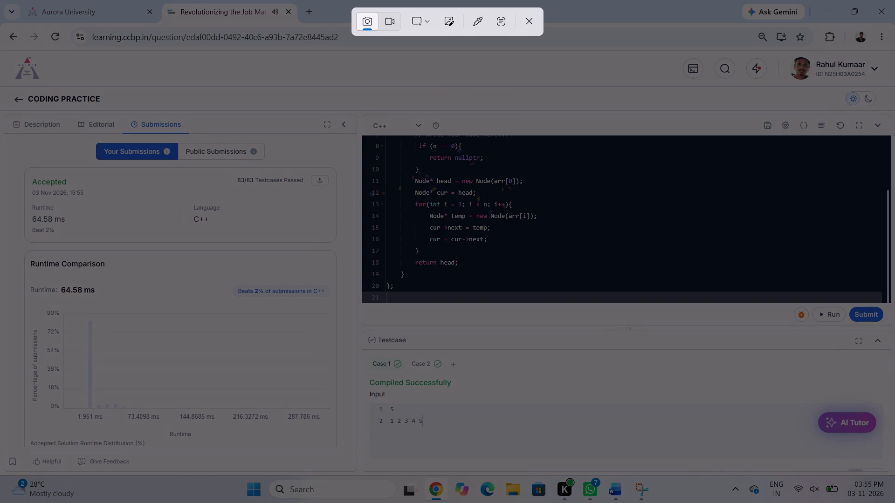
pyautogui.click(427, 21)
pyautogui.click(428, 71)
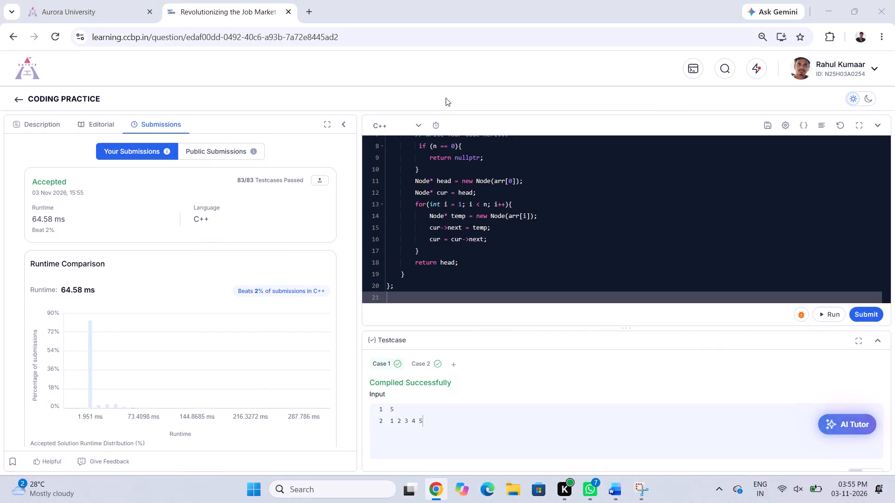
pyautogui.click(781, 342)
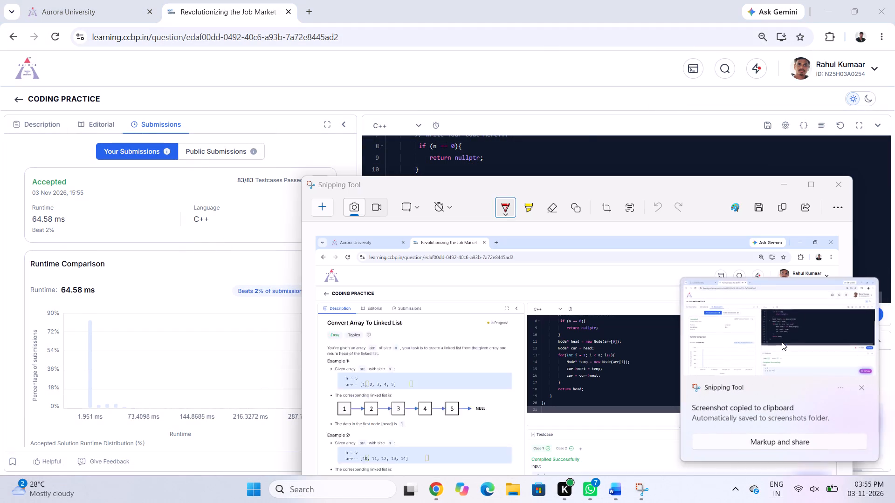
pyautogui.click(789, 200)
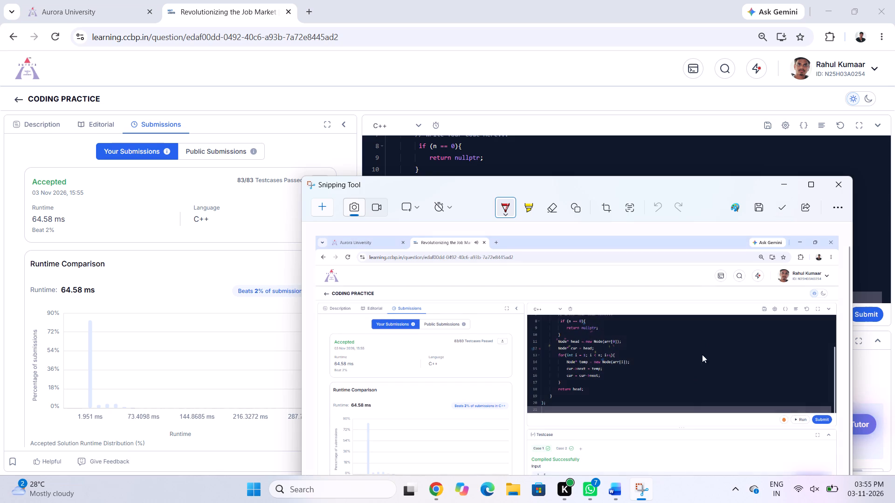
# In the Word document, replace the old picture under the Convert Array to Linked List OUTPUT label with the copied submission screenshot.
pyautogui.click(613, 489)
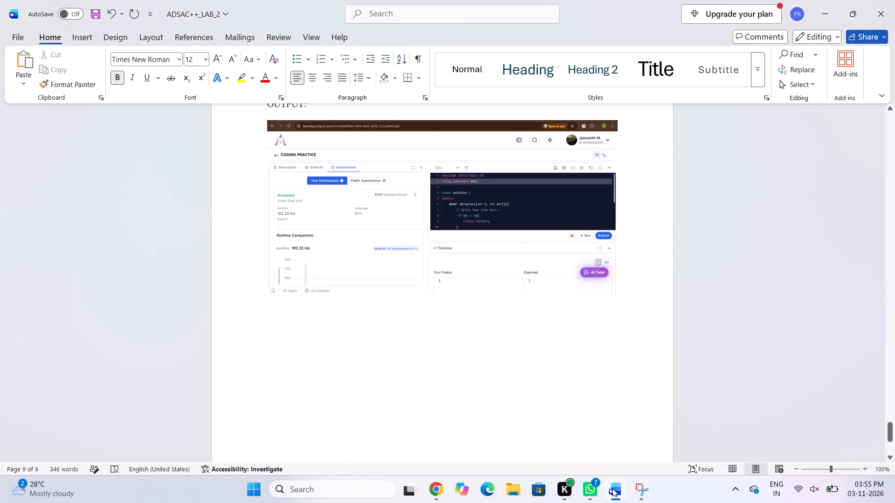
pyautogui.click(489, 217)
pyautogui.press('BackSpace')
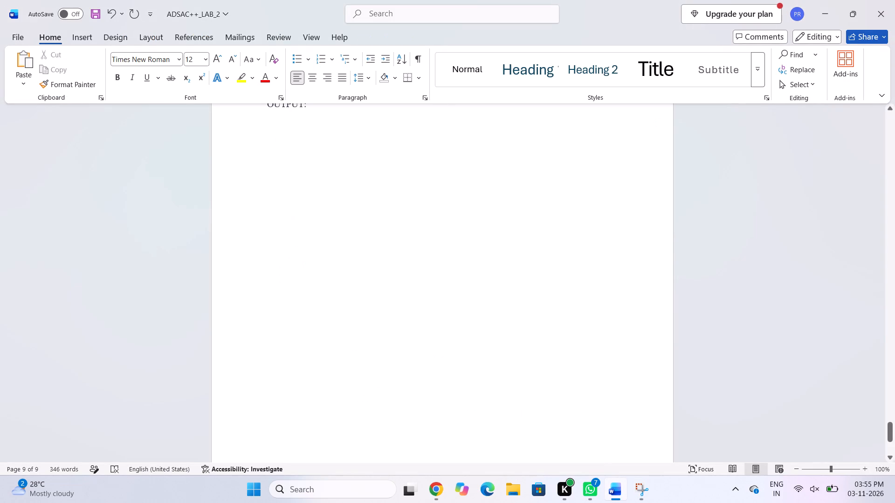
pyautogui.hotkey('ctrl', 'v')
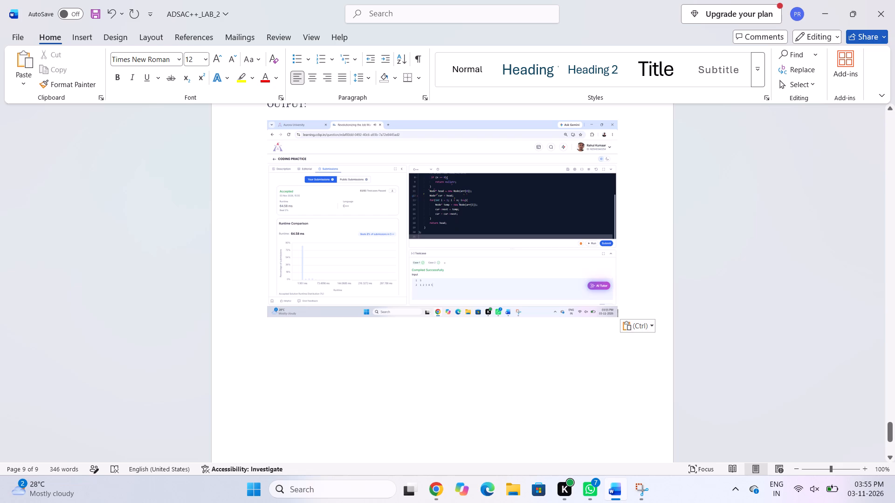
# Review the document upward from the new output picture, checking the Convert Array to Linked List section and the preceding question's output and code.
pyautogui.scroll(8, 500, 222)
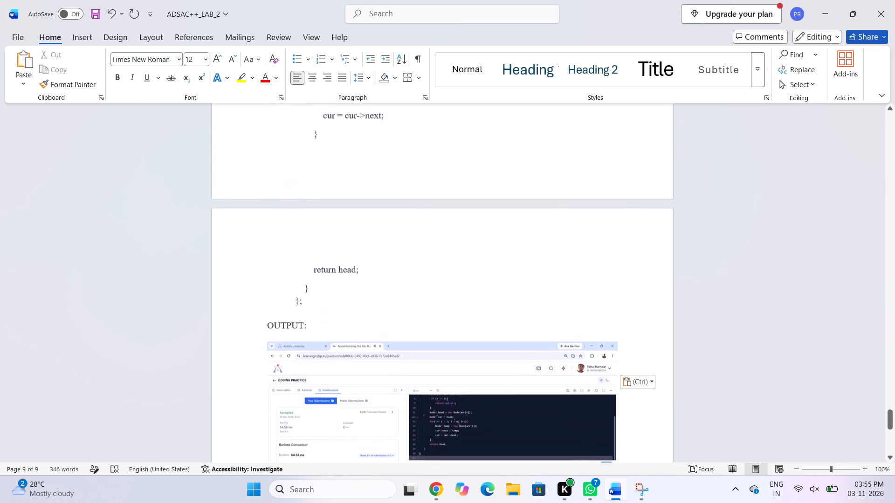
pyautogui.scroll(17, 500, 222)
pyautogui.scroll(4, 502, 220)
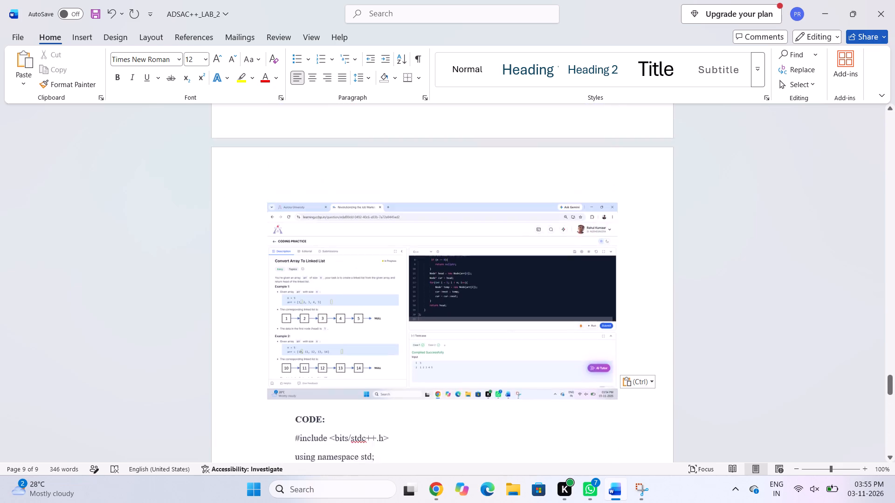
pyautogui.scroll(6, 502, 220)
pyautogui.scroll(19, 502, 220)
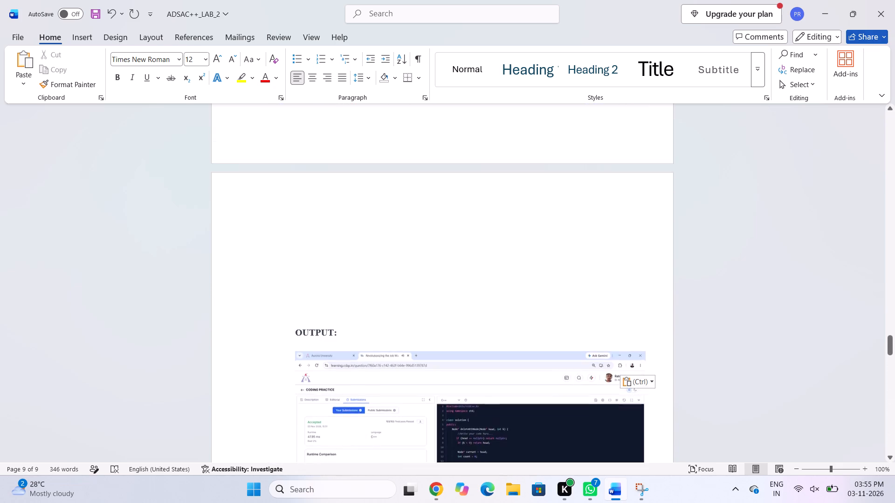
pyautogui.scroll(11, 502, 220)
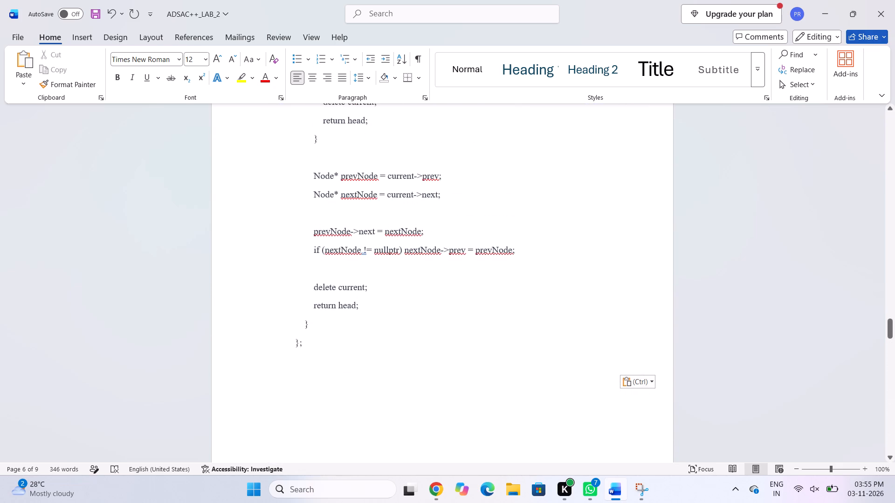
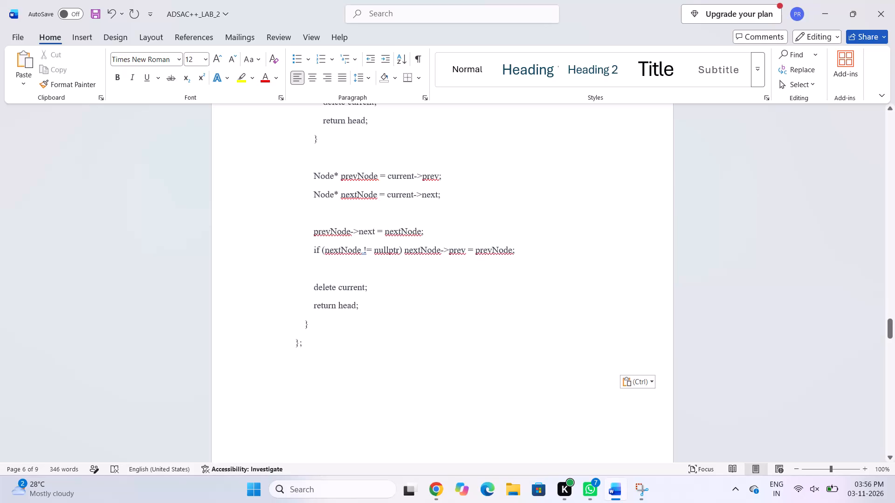
# Review the document from the final output picture back up through the deleteKthNode code to the Insert at the Kth Position code.
pyautogui.scroll(10, 266, 244)
pyautogui.middleClick(266, 245)
pyautogui.scroll(-1, 266, 245)
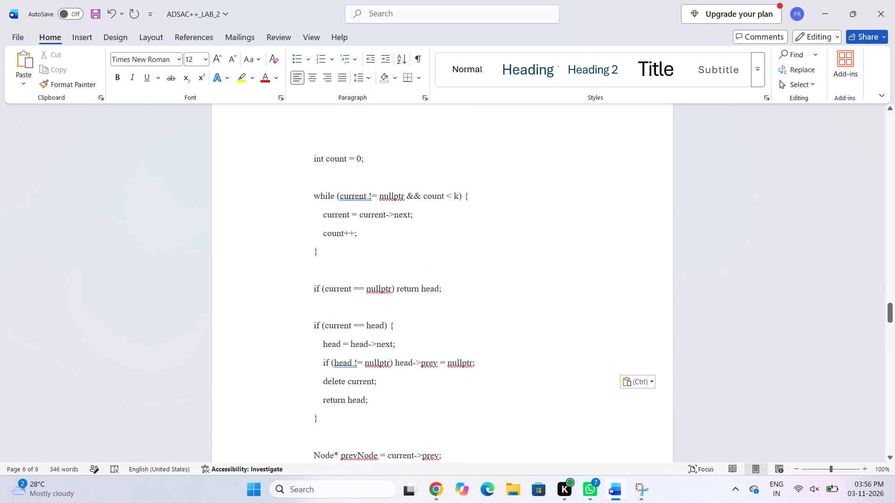
pyautogui.middleClick(314, 223)
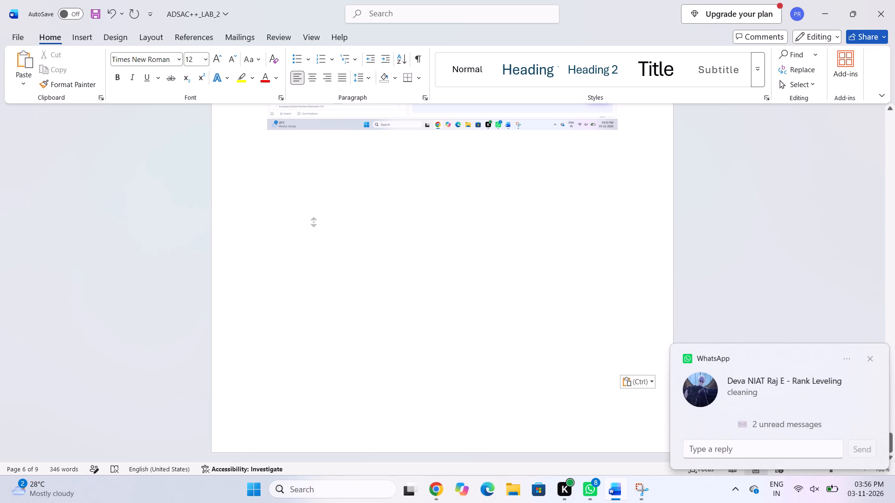
pyautogui.scroll(4, 301, 290)
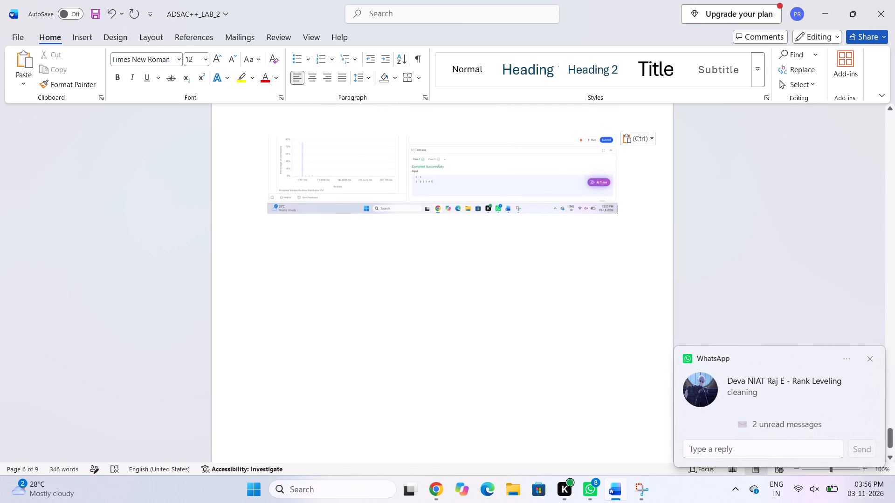
pyautogui.scroll(19, 299, 287)
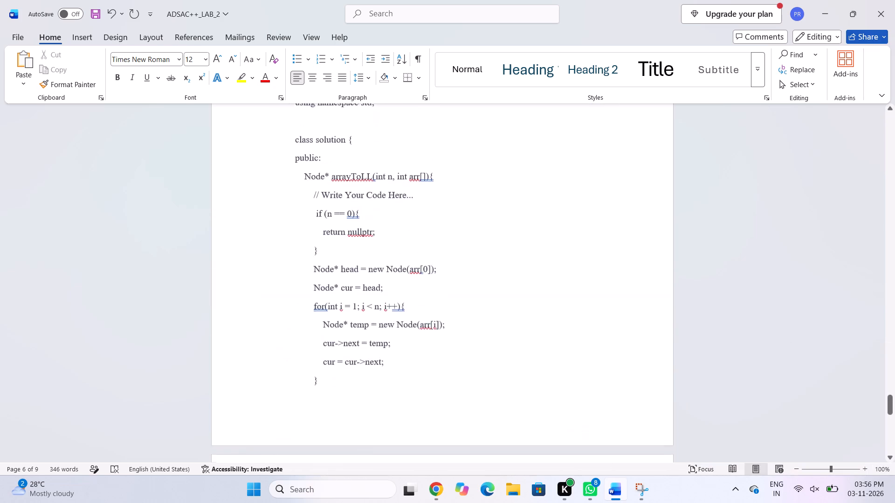
pyautogui.scroll(18, 285, 251)
pyautogui.scroll(3, 285, 251)
pyautogui.scroll(20, 285, 251)
pyautogui.scroll(3, 285, 251)
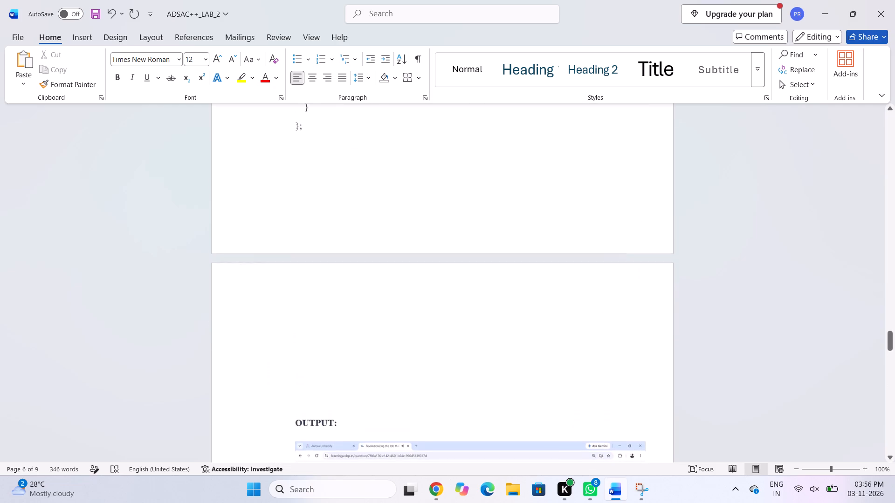
pyautogui.scroll(17, 285, 251)
pyautogui.scroll(11, 283, 251)
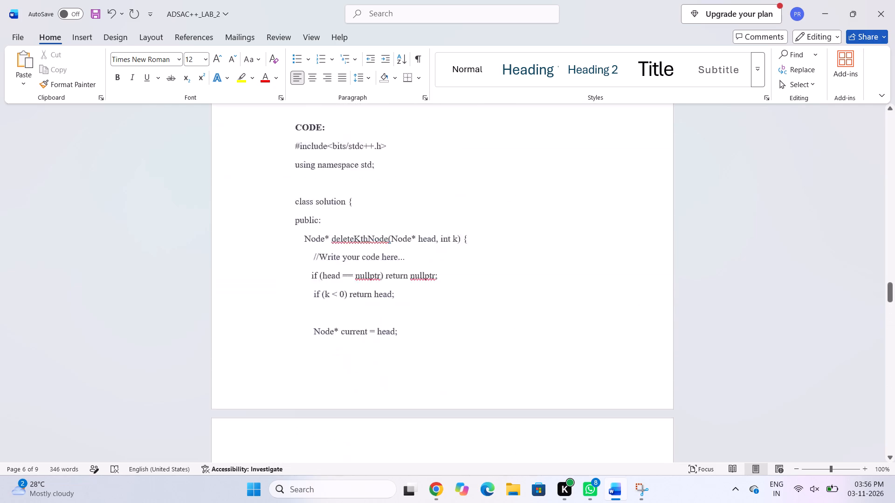
pyautogui.scroll(7, 283, 251)
pyautogui.scroll(20, 283, 251)
pyautogui.scroll(4, 283, 251)
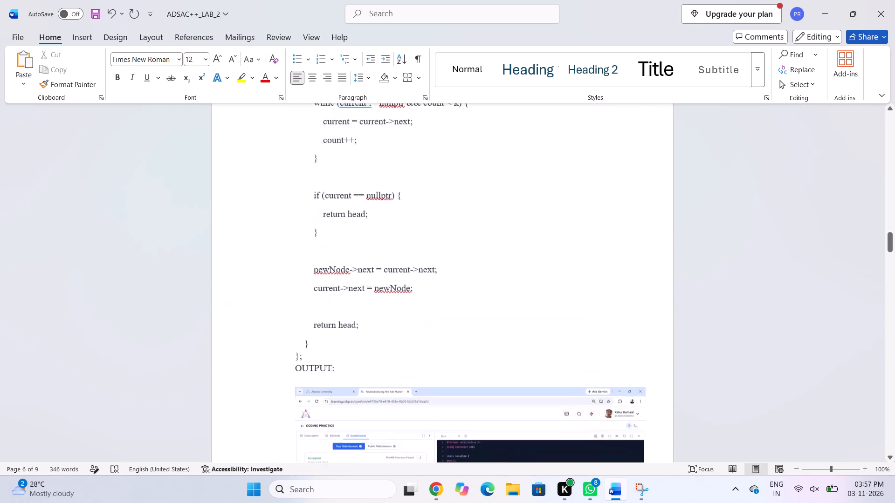
pyautogui.scroll(4, 273, 241)
pyautogui.scroll(-8, 273, 241)
pyautogui.scroll(19, 273, 241)
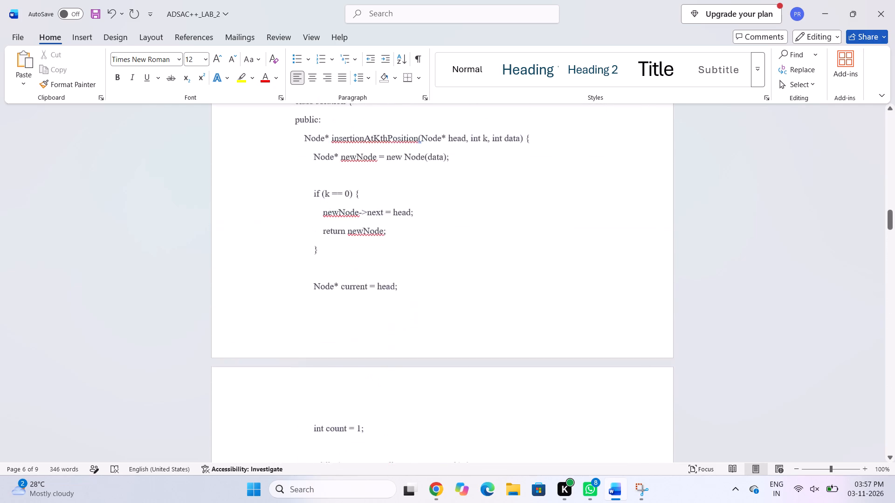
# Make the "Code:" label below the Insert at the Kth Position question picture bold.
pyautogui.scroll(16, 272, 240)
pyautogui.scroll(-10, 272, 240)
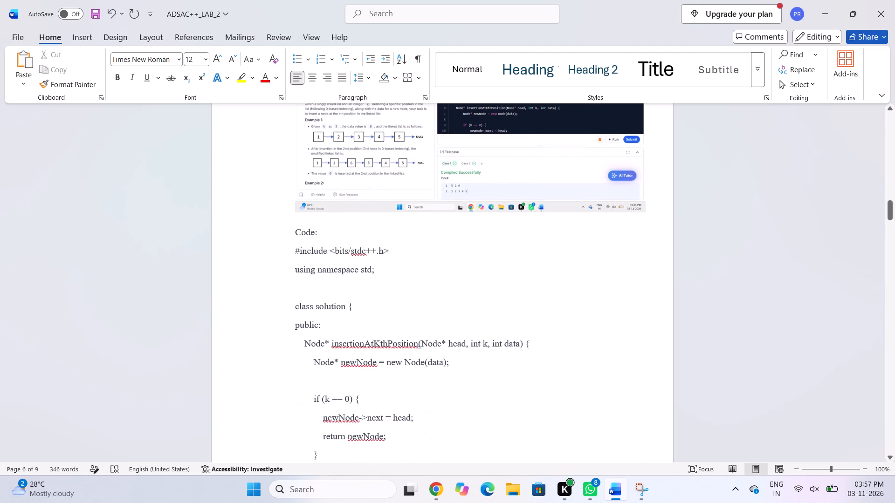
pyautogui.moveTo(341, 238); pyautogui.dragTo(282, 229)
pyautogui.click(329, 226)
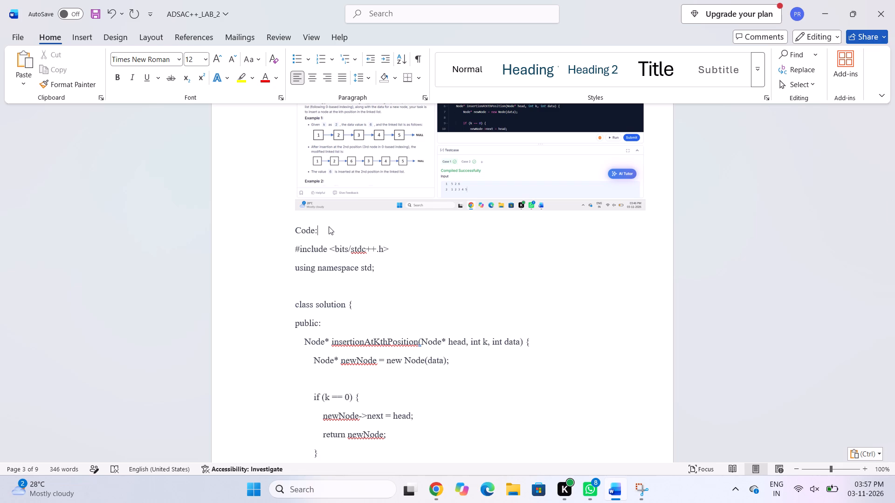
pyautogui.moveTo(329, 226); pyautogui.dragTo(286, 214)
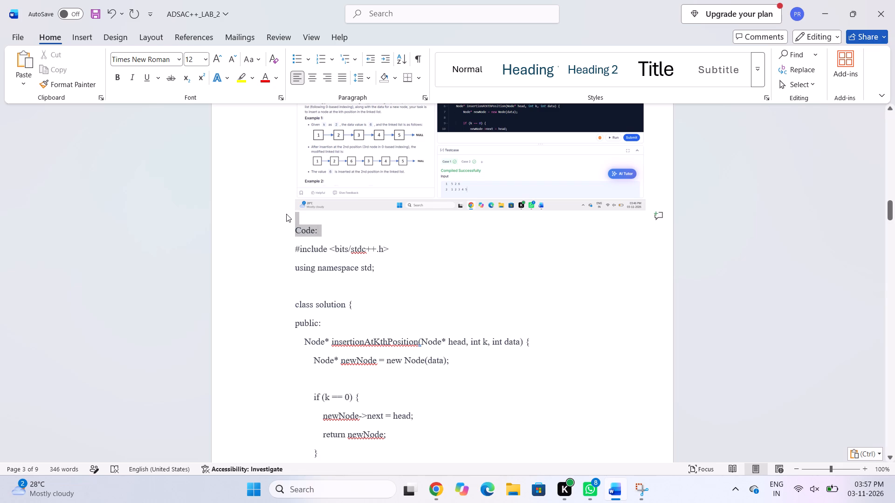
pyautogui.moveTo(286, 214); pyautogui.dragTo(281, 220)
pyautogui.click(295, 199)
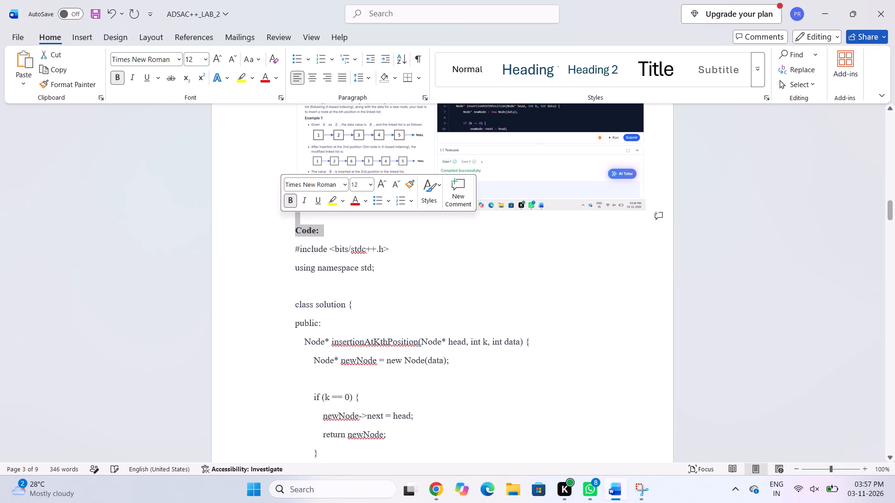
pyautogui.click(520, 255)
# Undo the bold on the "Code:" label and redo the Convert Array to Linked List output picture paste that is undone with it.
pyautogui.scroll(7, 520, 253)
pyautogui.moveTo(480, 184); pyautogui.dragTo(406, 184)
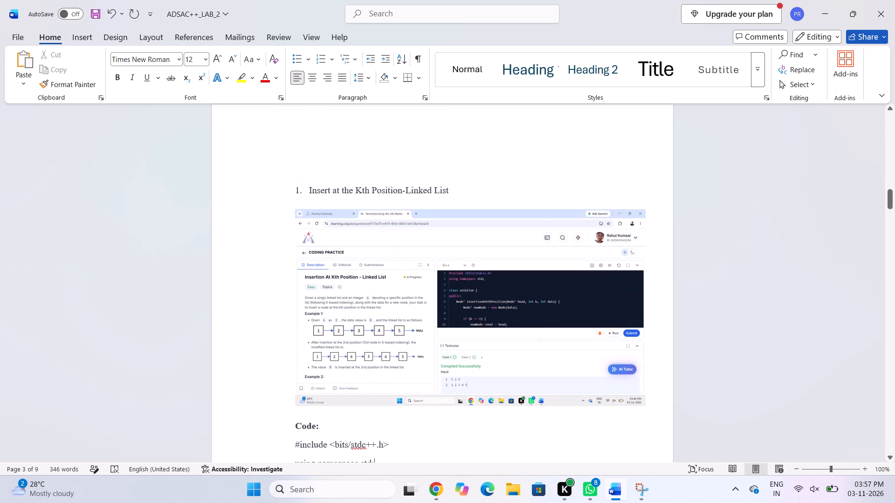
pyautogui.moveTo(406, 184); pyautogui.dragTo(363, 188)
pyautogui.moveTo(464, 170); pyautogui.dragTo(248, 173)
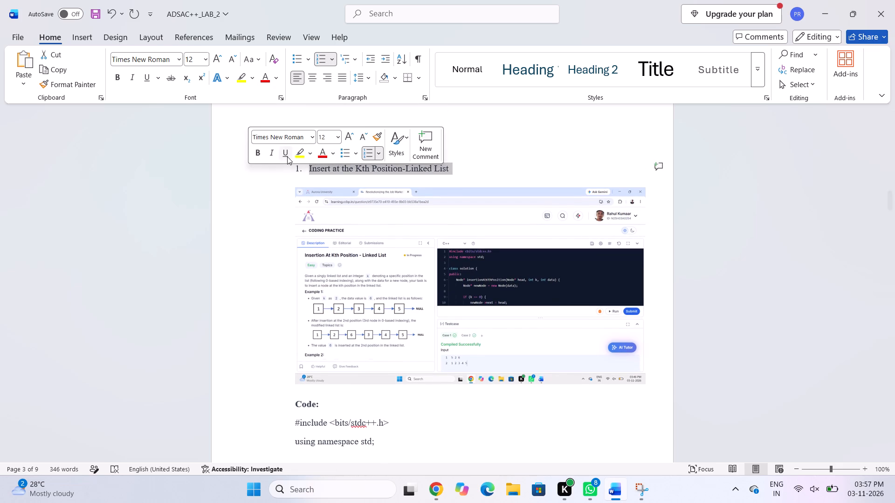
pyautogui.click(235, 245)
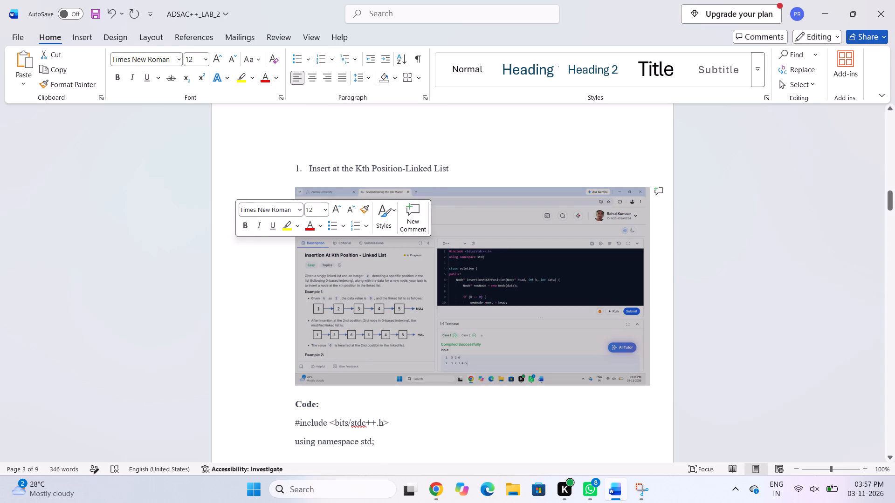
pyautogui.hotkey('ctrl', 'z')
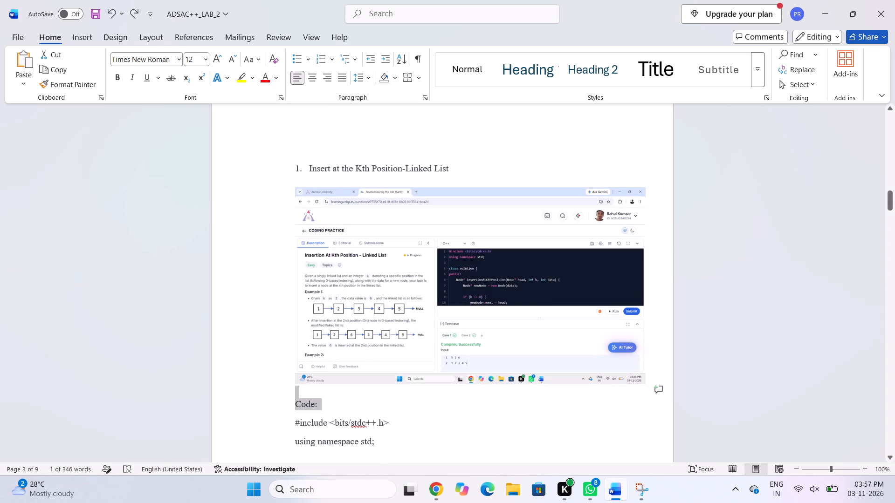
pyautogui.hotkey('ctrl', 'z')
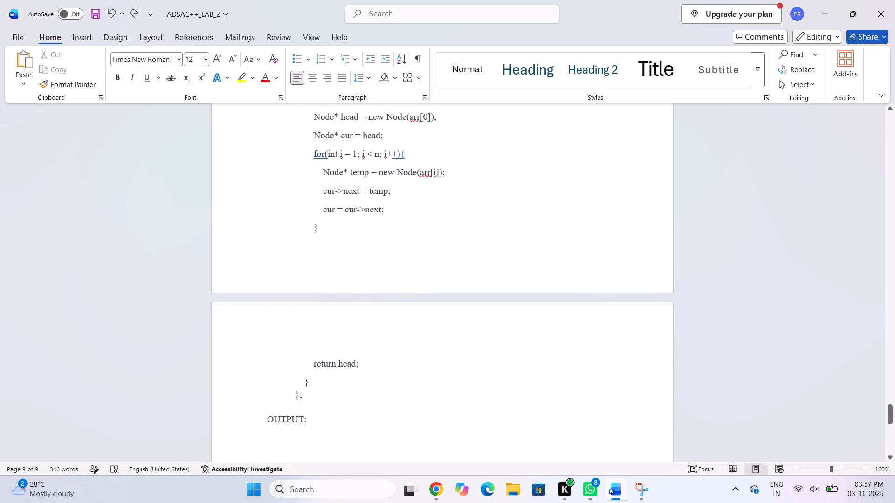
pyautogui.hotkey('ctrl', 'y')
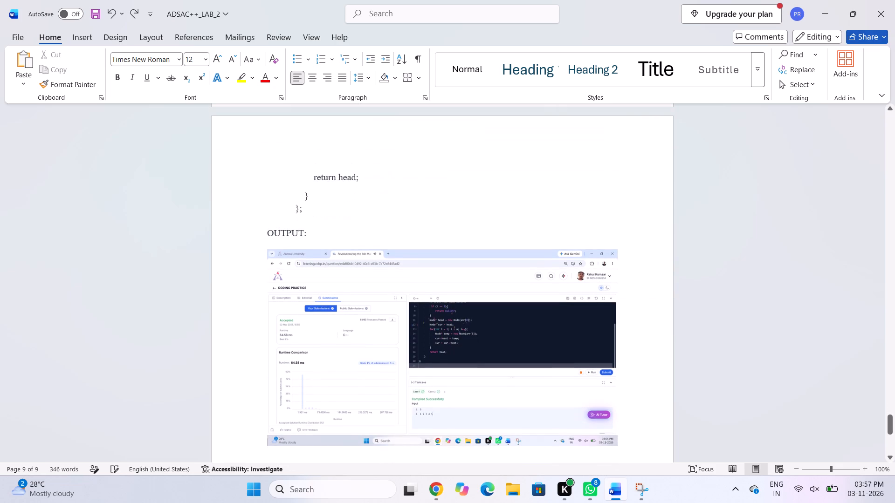
# Make the "Code:" label in the Insert at the Kth Position section bold.
pyautogui.scroll(18, 401, 299)
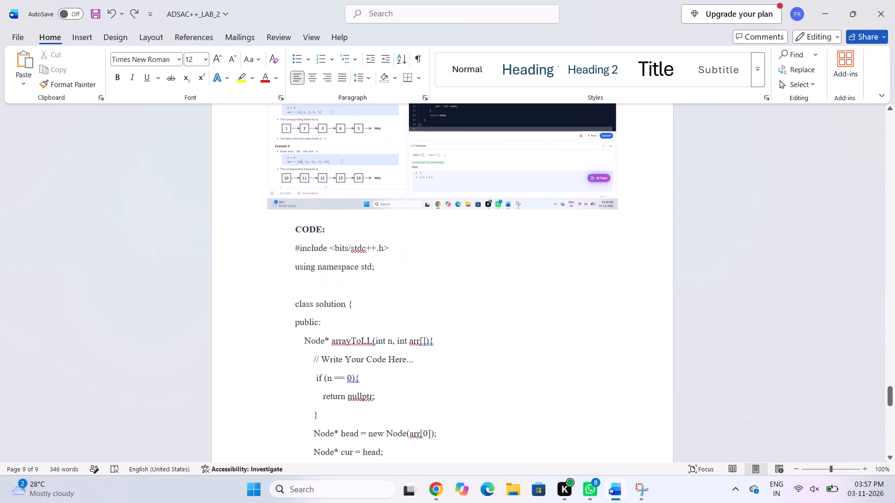
pyautogui.scroll(15, 401, 299)
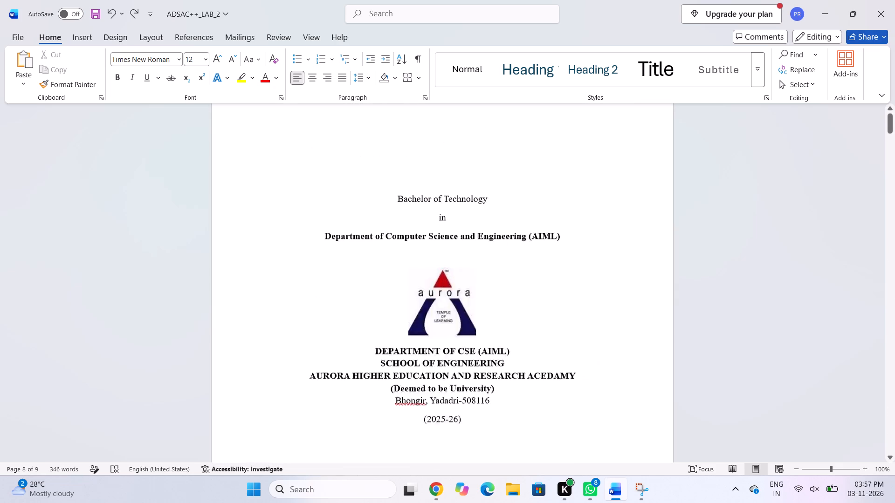
pyautogui.scroll(-7, 401, 299)
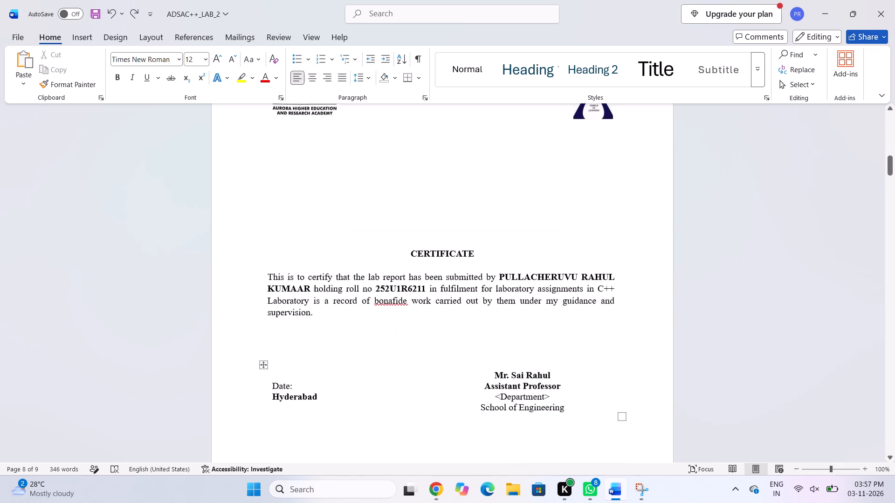
pyautogui.scroll(-8, 401, 299)
pyautogui.moveTo(348, 274); pyautogui.dragTo(304, 274)
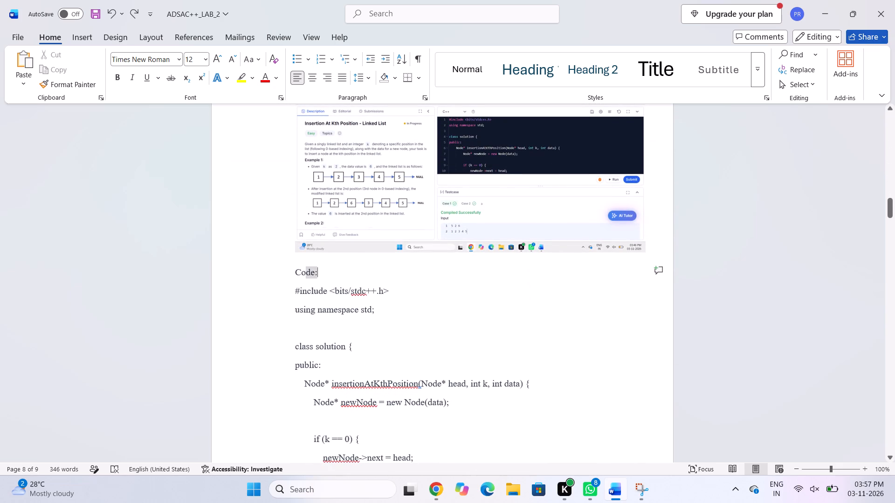
pyautogui.moveTo(304, 274); pyautogui.dragTo(285, 273)
pyautogui.click(291, 254)
# Make the question 1 heading "Insert at the Kth Position-Linked List" bold.
pyautogui.scroll(1, 408, 303)
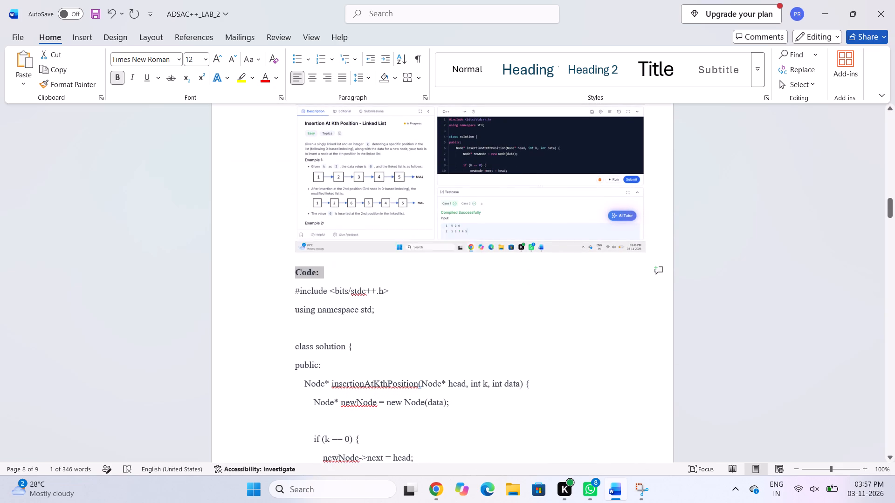
pyautogui.scroll(1, 408, 303)
pyautogui.moveTo(463, 202); pyautogui.dragTo(294, 212)
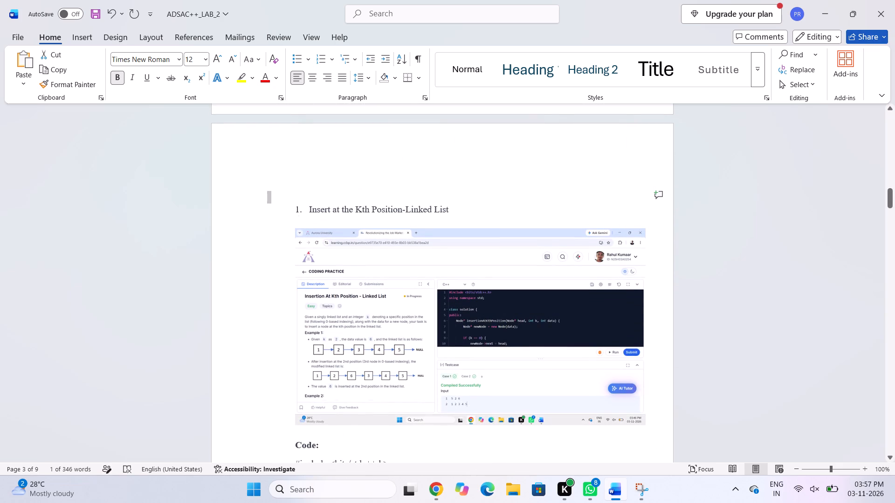
pyautogui.moveTo(294, 212); pyautogui.dragTo(468, 215)
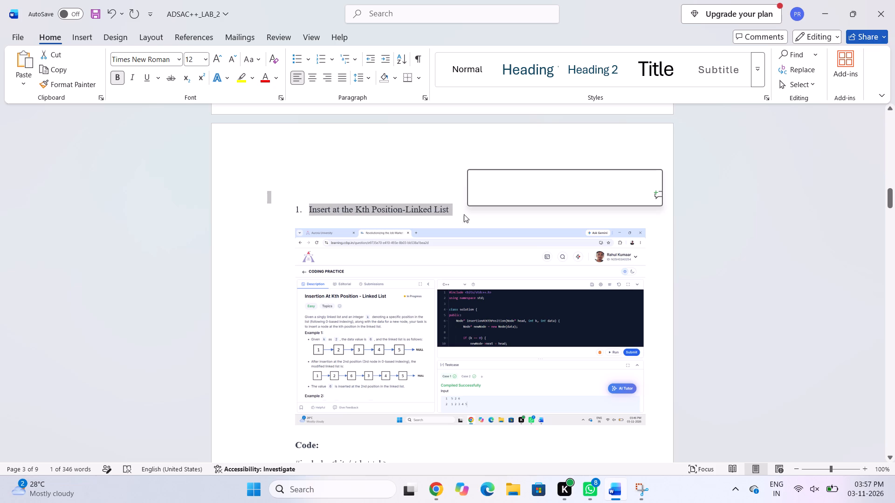
pyautogui.click(475, 196)
pyautogui.click(509, 219)
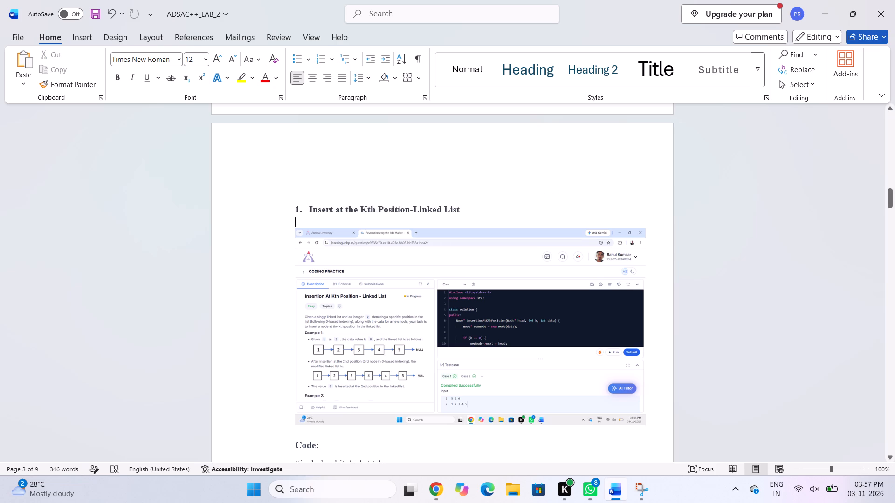
# Make the "OUTPUT:" label at the end of the Insert at the Kth Position section bold.
pyautogui.scroll(-8, 503, 222)
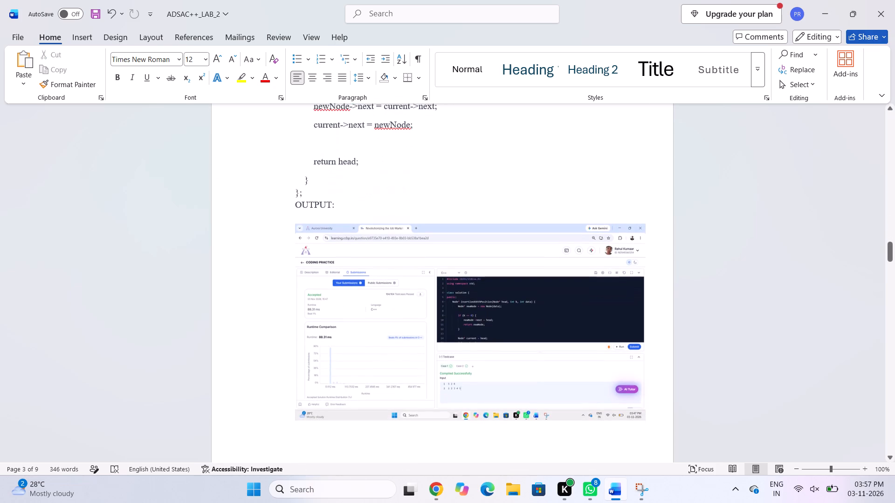
pyautogui.moveTo(368, 198); pyautogui.dragTo(364, 214)
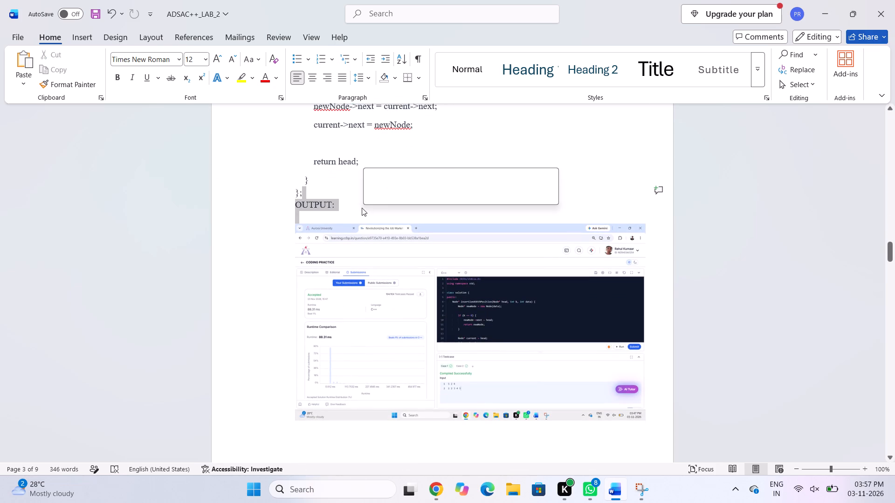
pyautogui.click(368, 195)
# Check the heading and label formatting through the deleteKthNode and Convert Array to Linked List sections, down to the last output picture.
pyautogui.scroll(-1, 301, 341)
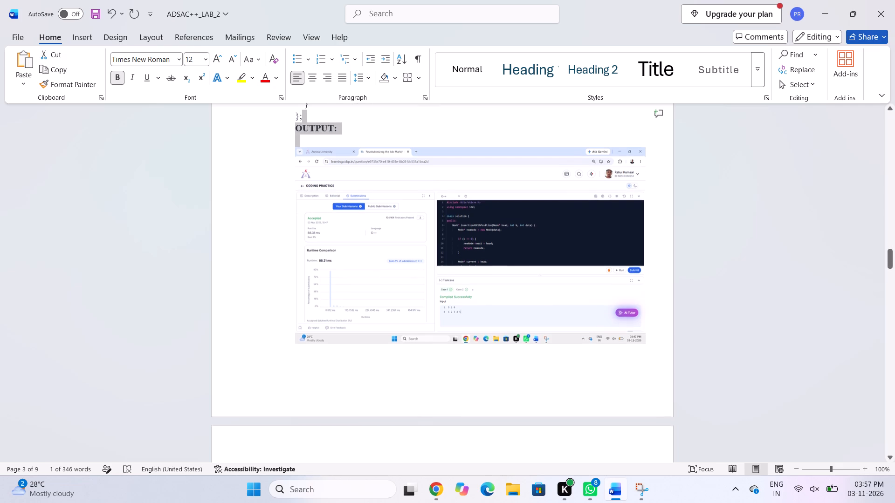
pyautogui.scroll(-6, 301, 340)
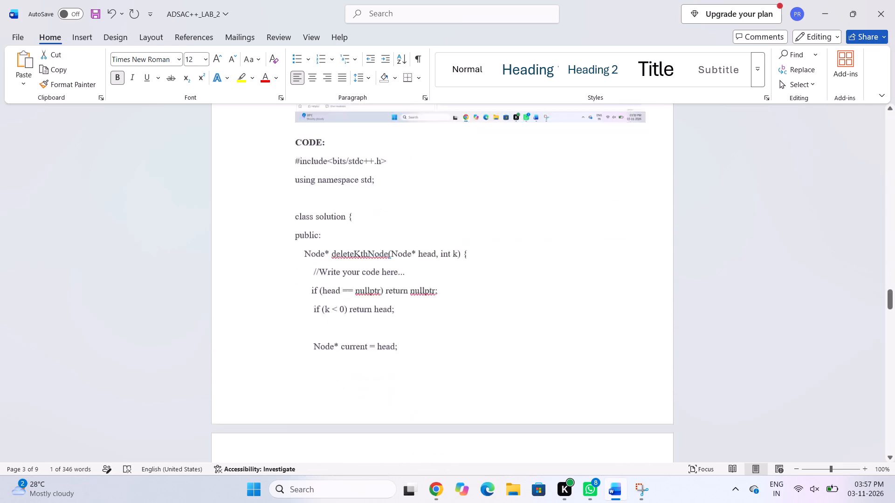
pyautogui.scroll(-6, 304, 330)
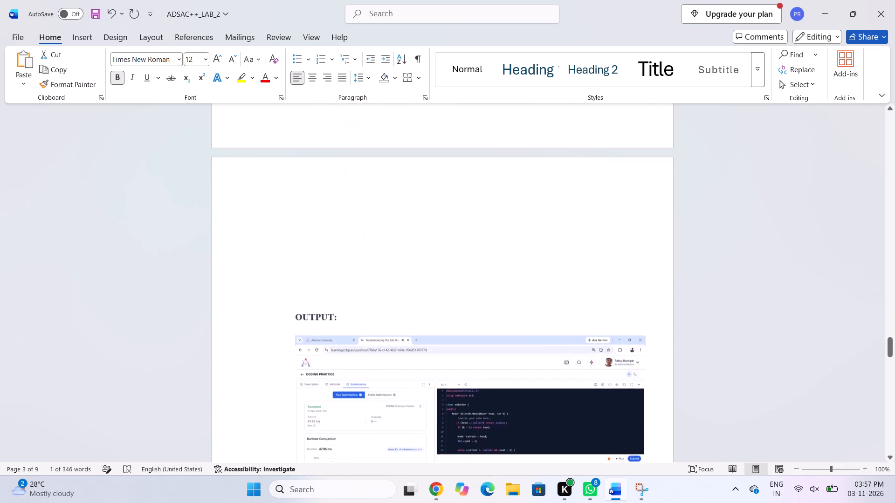
pyautogui.scroll(-1, 304, 330)
pyautogui.scroll(-5, 344, 317)
pyautogui.scroll(1, 344, 317)
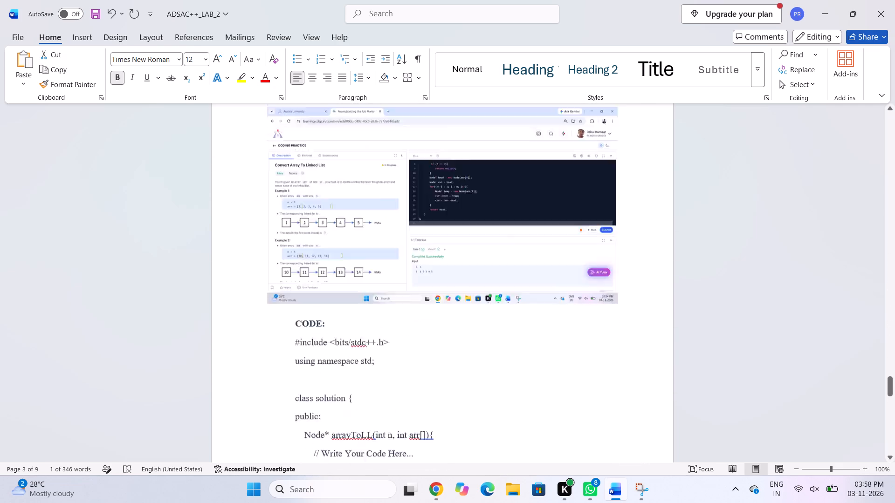
pyautogui.scroll(2, 344, 317)
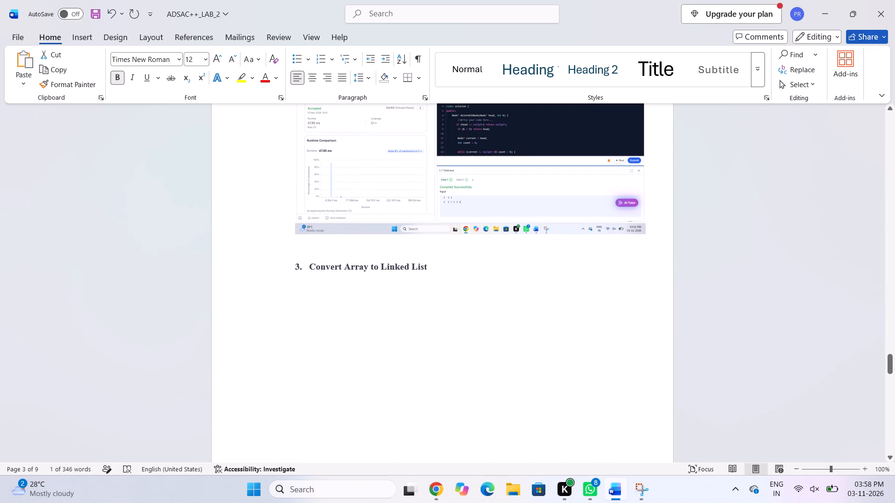
pyautogui.click(293, 264)
pyautogui.moveTo(319, 279); pyautogui.dragTo(330, 285)
pyautogui.scroll(-4, 337, 289)
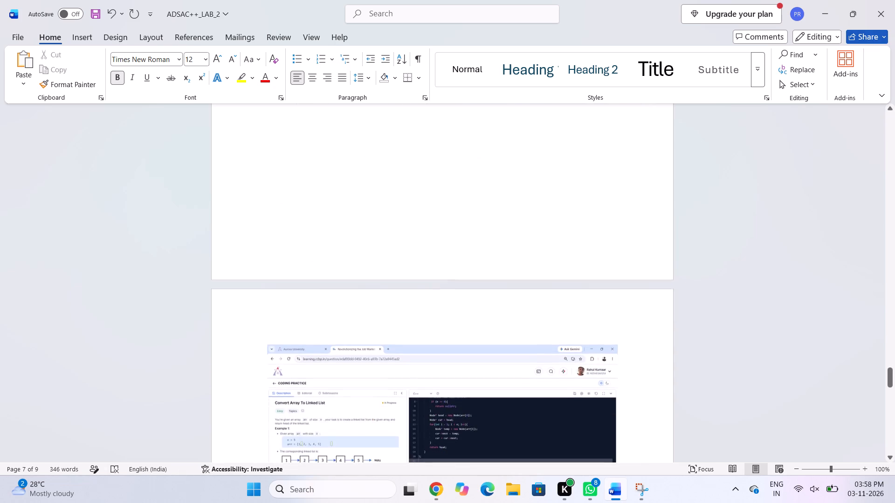
pyautogui.scroll(-9, 343, 294)
pyautogui.scroll(3, 343, 295)
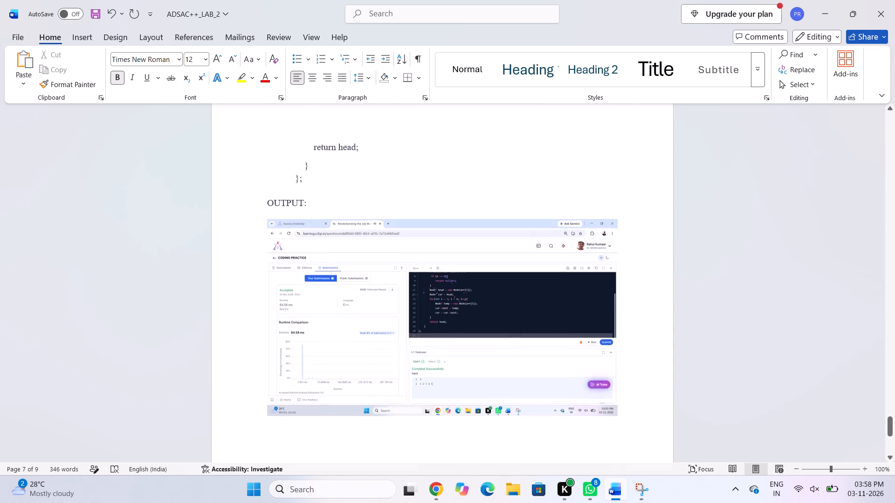
# Make the "OUTPUT:" label at the end of the Convert Array to Linked List section bold.
pyautogui.scroll(1, 343, 295)
pyautogui.moveTo(342, 302); pyautogui.dragTo(340, 333, button='right')
pyautogui.click(321, 385)
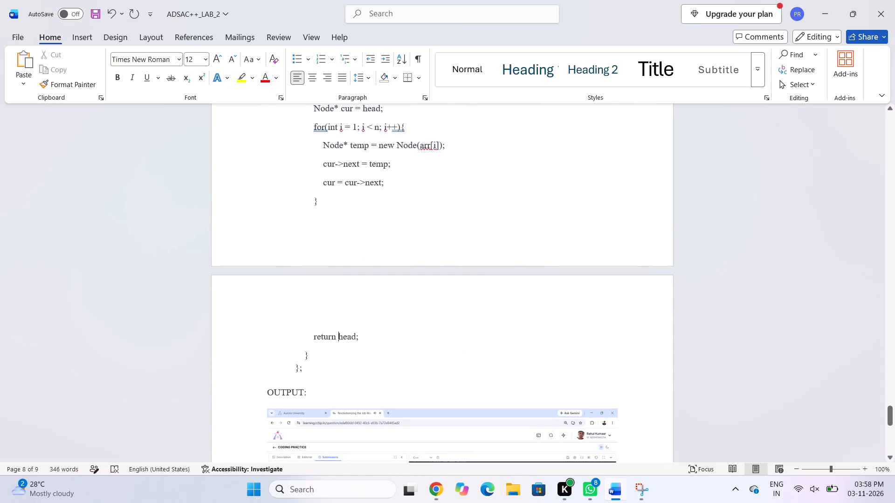
pyautogui.moveTo(321, 385); pyautogui.dragTo(315, 394)
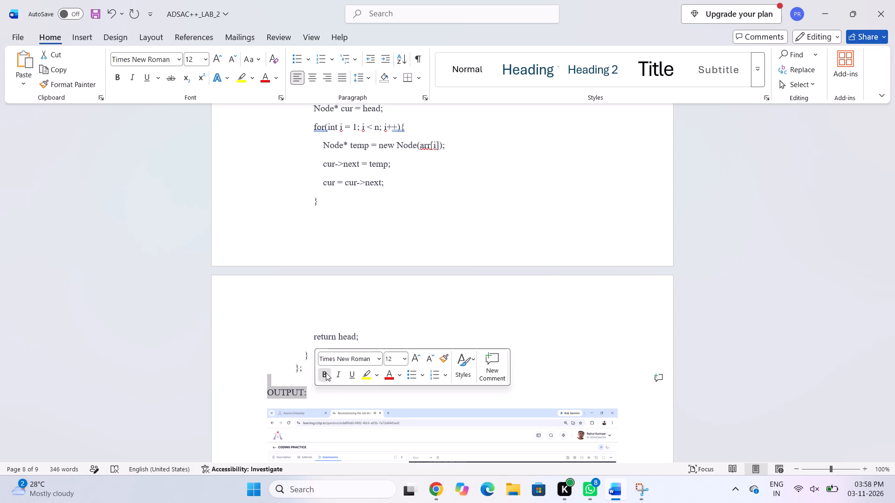
pyautogui.click(326, 373)
pyautogui.click(334, 393)
# Review the report from the last section back up to the cover page and the certificate page.
pyautogui.scroll(5, 334, 390)
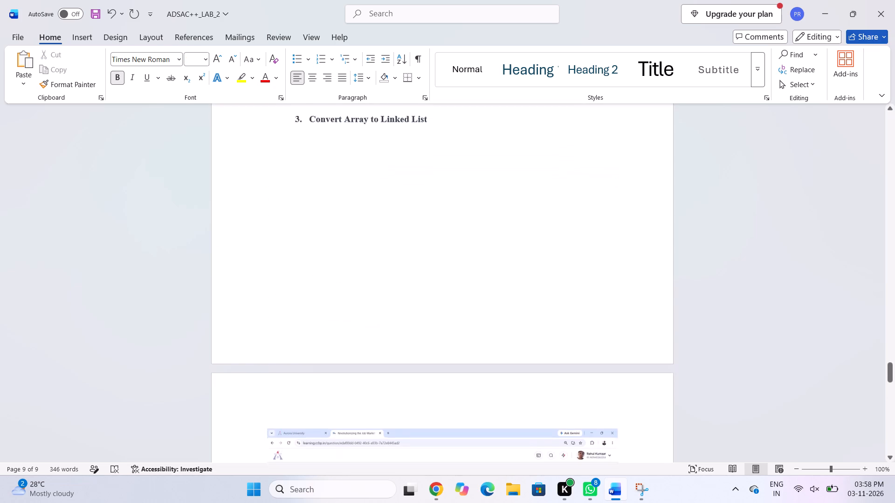
pyautogui.scroll(9, 334, 390)
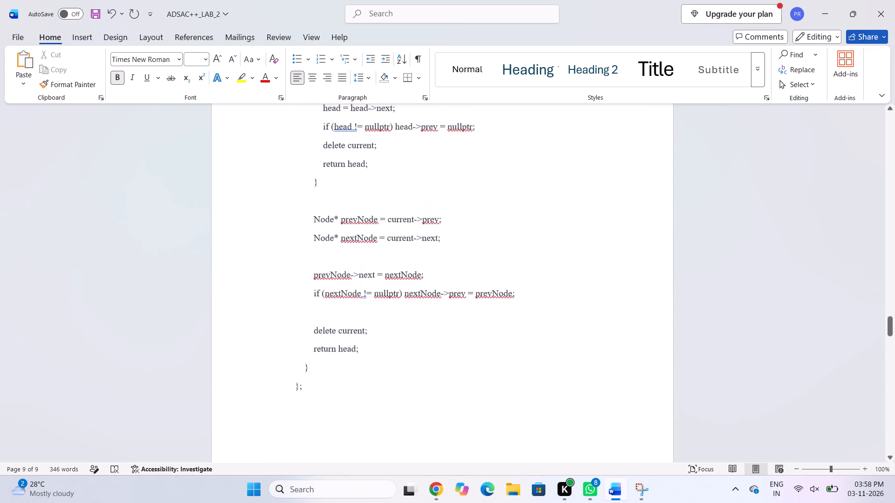
pyautogui.scroll(12, 334, 390)
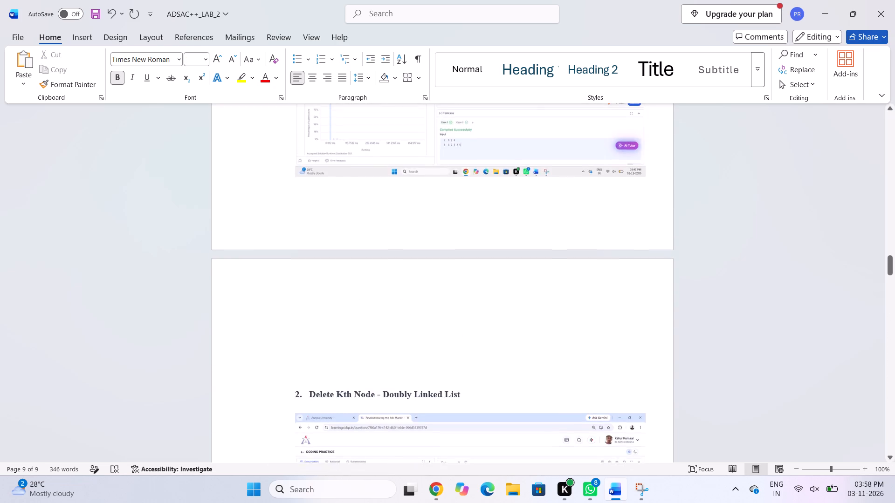
pyautogui.scroll(9, 334, 390)
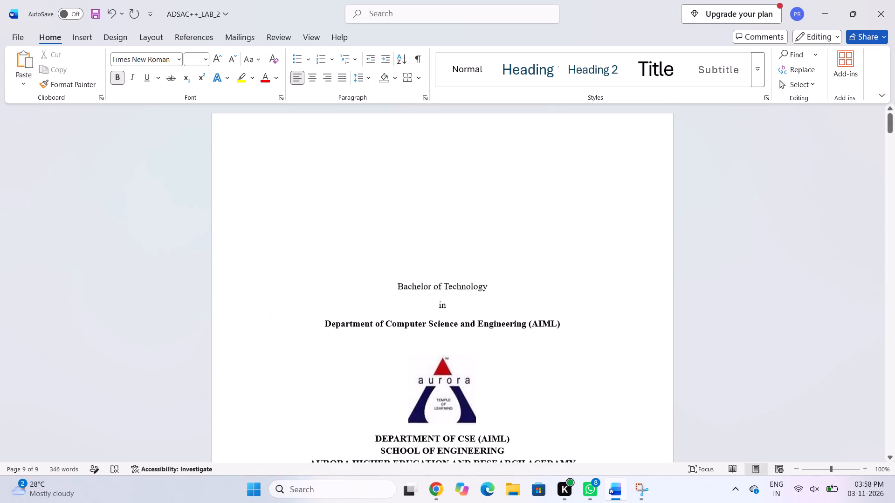
pyautogui.scroll(-3, 334, 390)
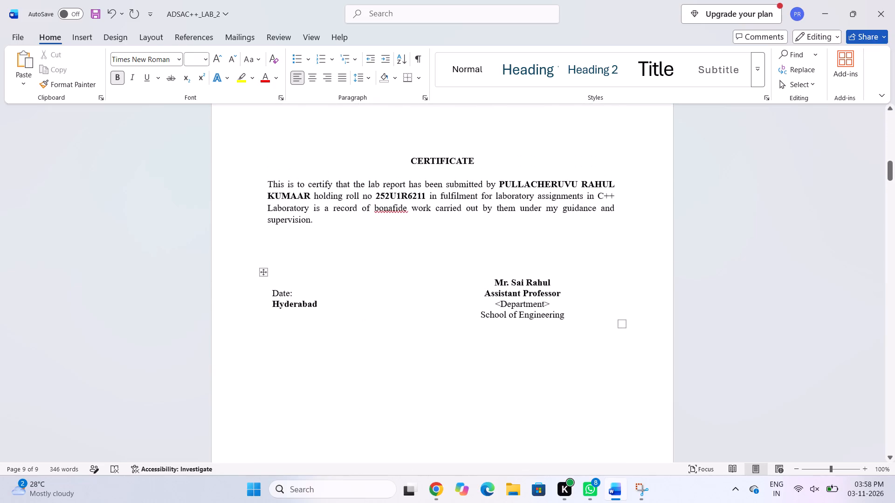
pyautogui.scroll(-1, 334, 390)
# Upload the ADSAC++_LAB_2 document to the personal OneDrive.
pyautogui.click(222, 21)
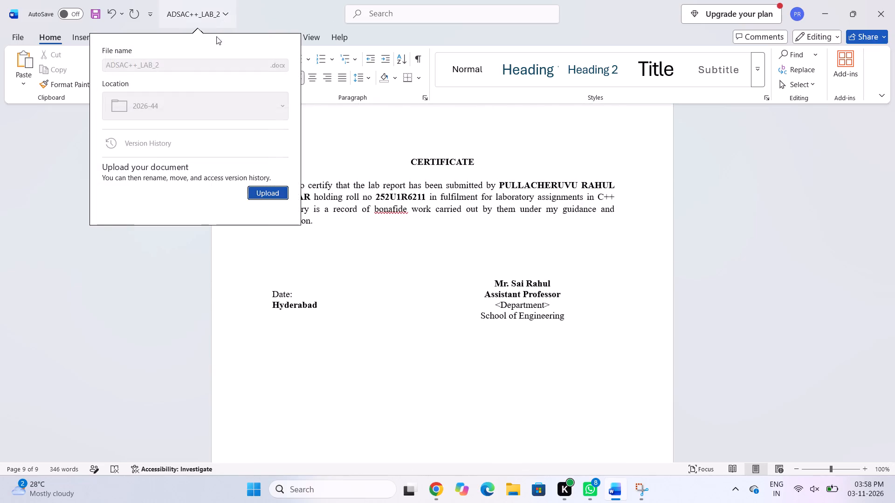
pyautogui.click(108, 257)
pyautogui.click(229, 7)
pyautogui.click(267, 194)
pyautogui.click(447, 179)
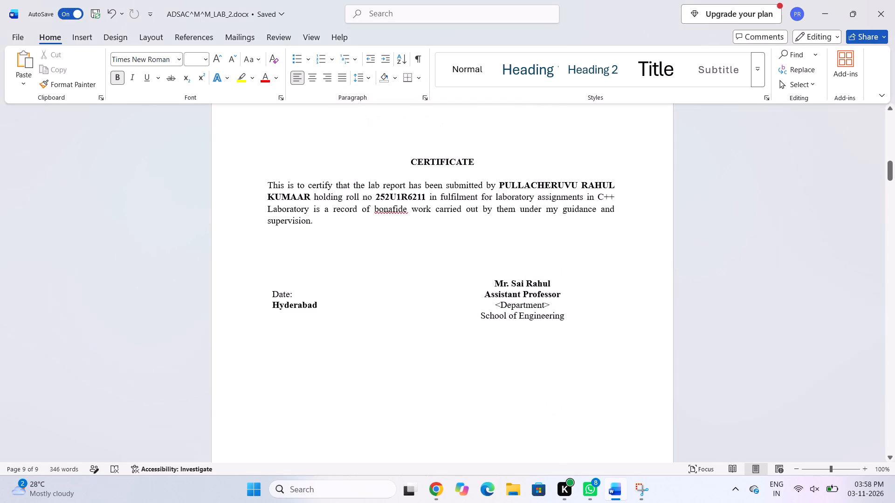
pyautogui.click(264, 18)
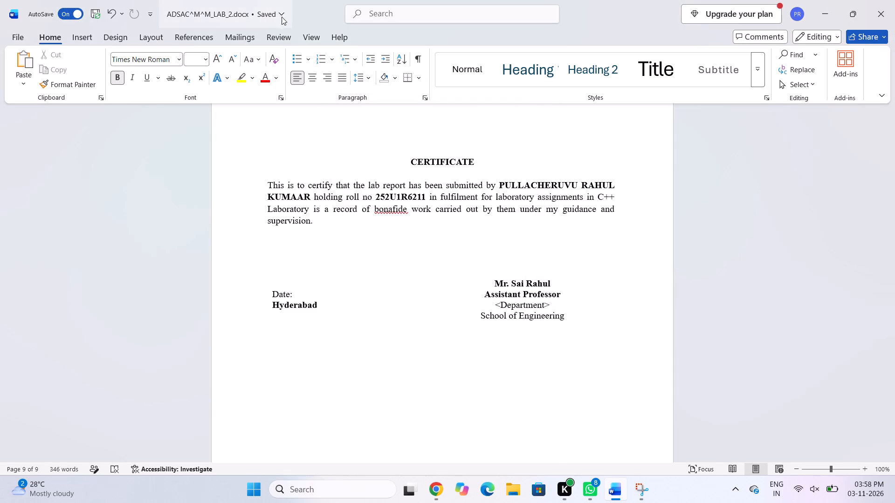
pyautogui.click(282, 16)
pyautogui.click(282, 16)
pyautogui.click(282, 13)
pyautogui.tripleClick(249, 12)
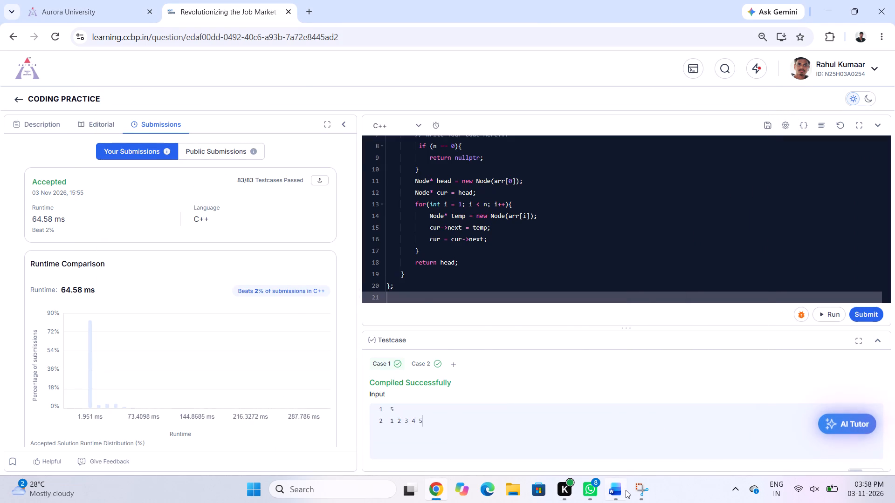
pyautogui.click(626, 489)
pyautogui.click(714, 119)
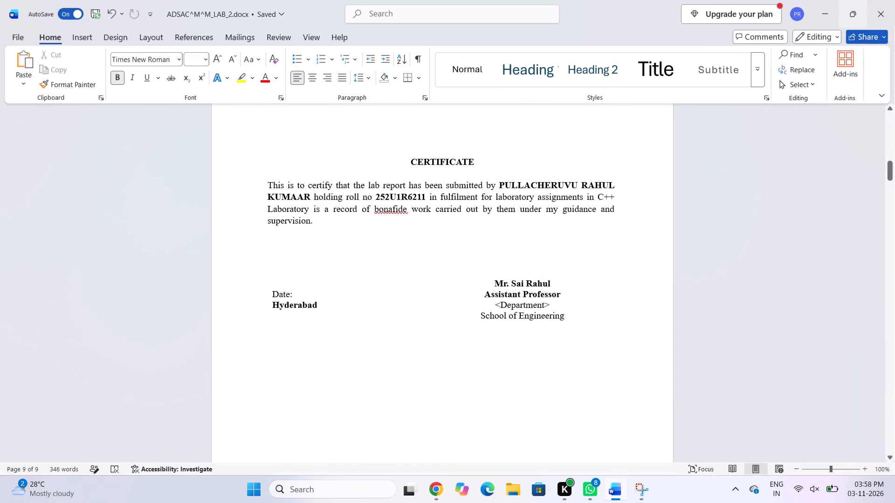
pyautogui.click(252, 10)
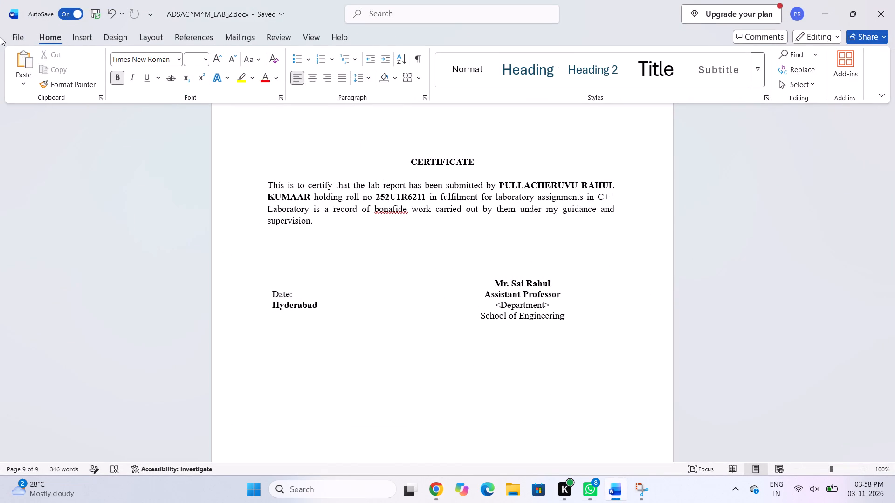
# Save a copy of the report as a Word document in the C++ PART-2 folder under OneDrive Documents.
pyautogui.click(16, 38)
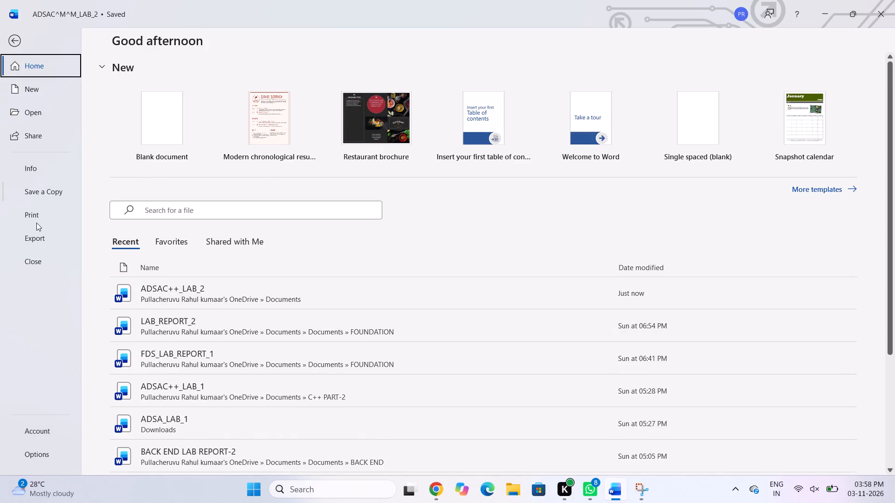
pyautogui.click(34, 197)
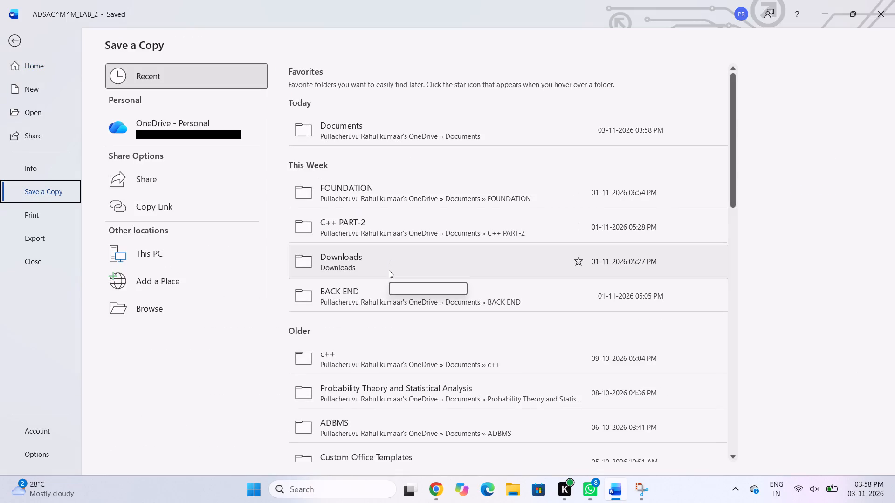
pyautogui.click(380, 297)
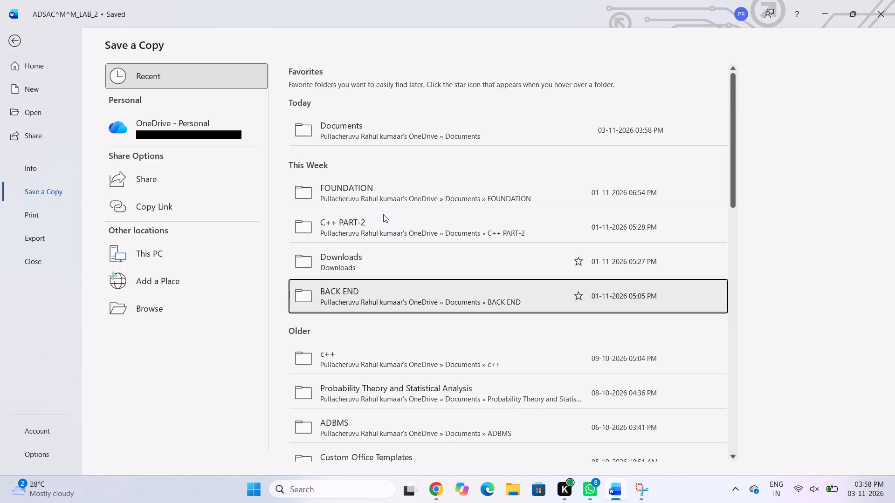
pyautogui.click(387, 234)
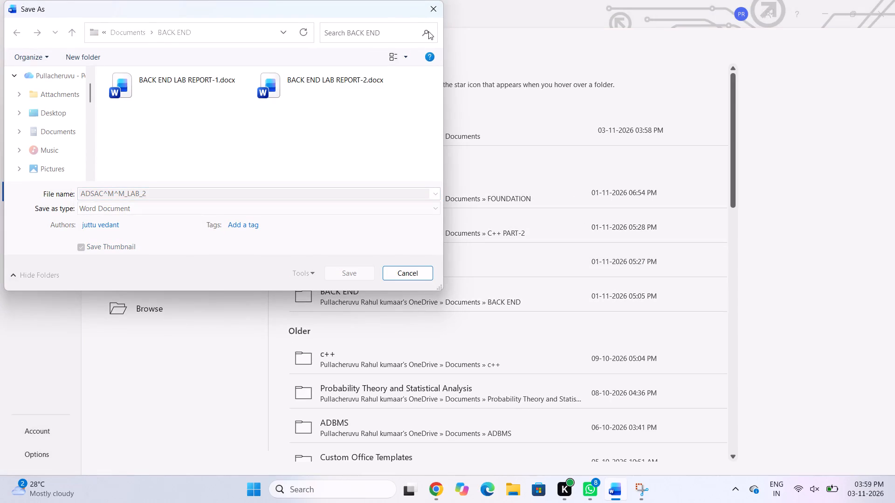
pyautogui.scroll(5, 49, 73)
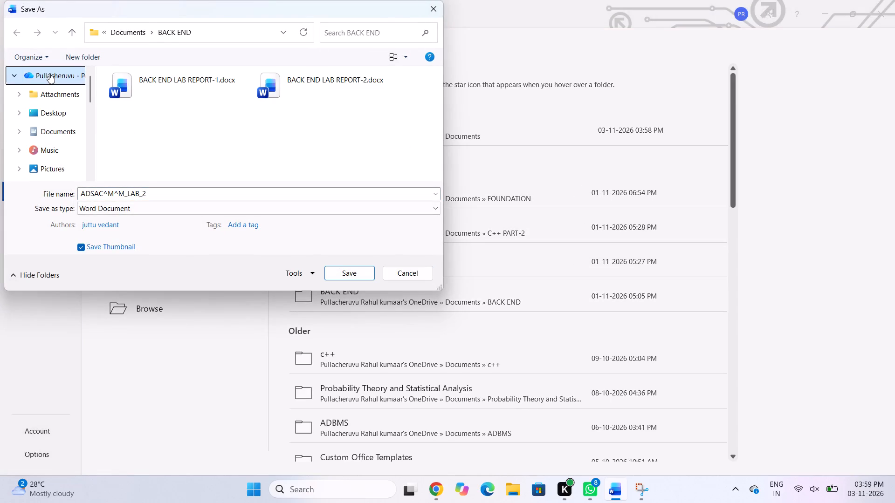
pyautogui.click(49, 73)
pyautogui.scroll(-3, 232, 106)
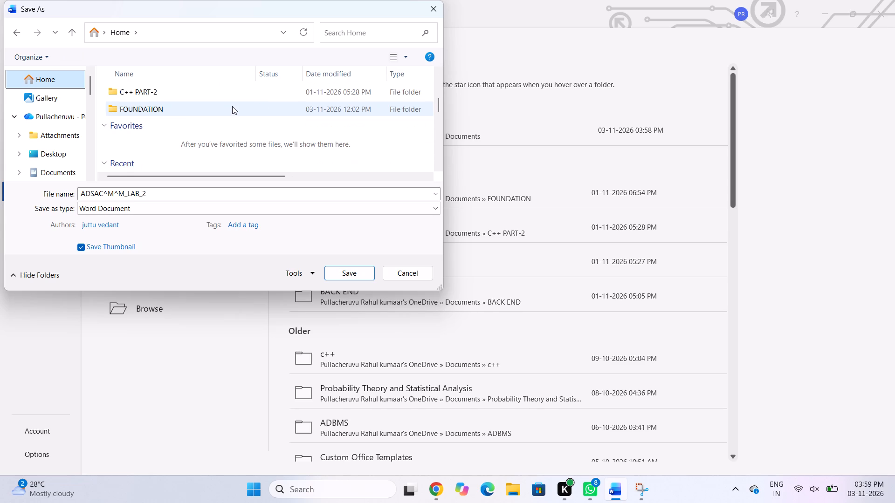
pyautogui.doubleClick(227, 85)
pyautogui.click(348, 260)
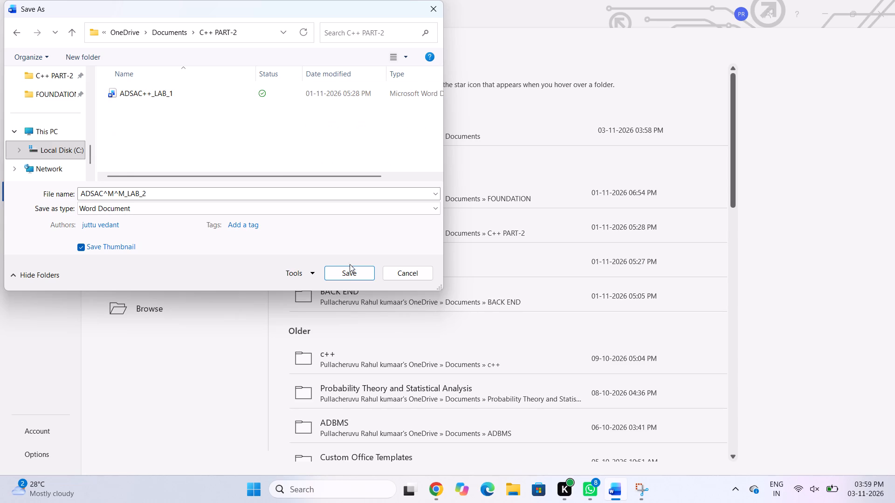
pyautogui.click(350, 269)
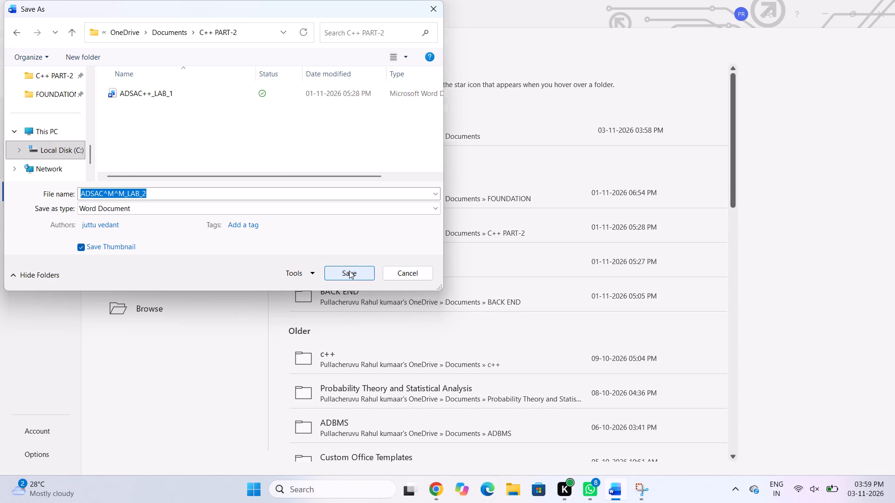
pyautogui.click(349, 271)
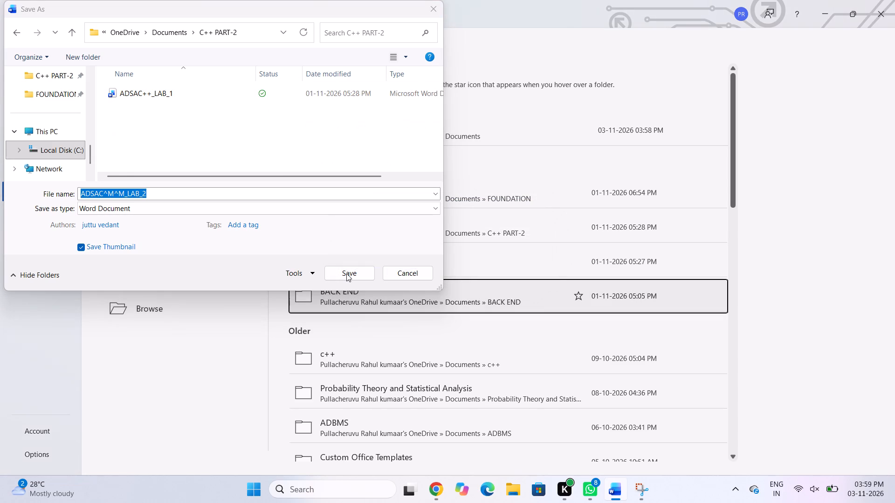
pyautogui.click(346, 273)
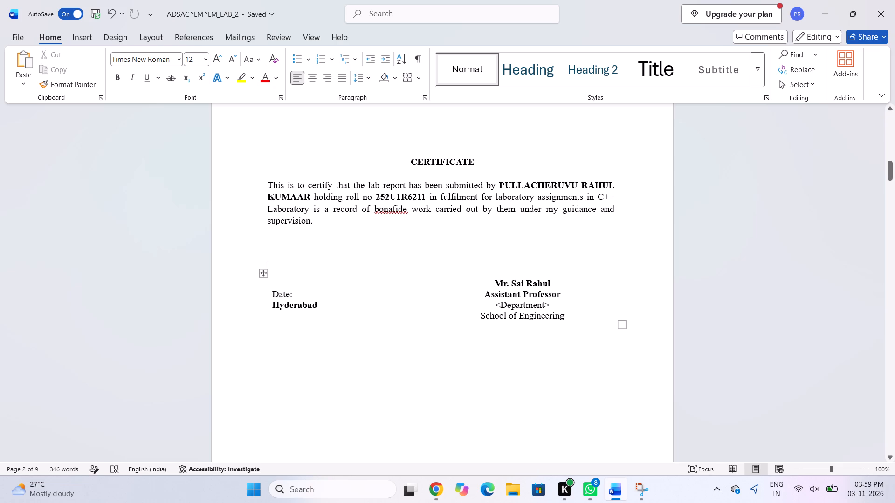
# Replace the word "Department" inside the angle brackets of the certificate's signature block with "AIML 2-D".
pyautogui.click(543, 305)
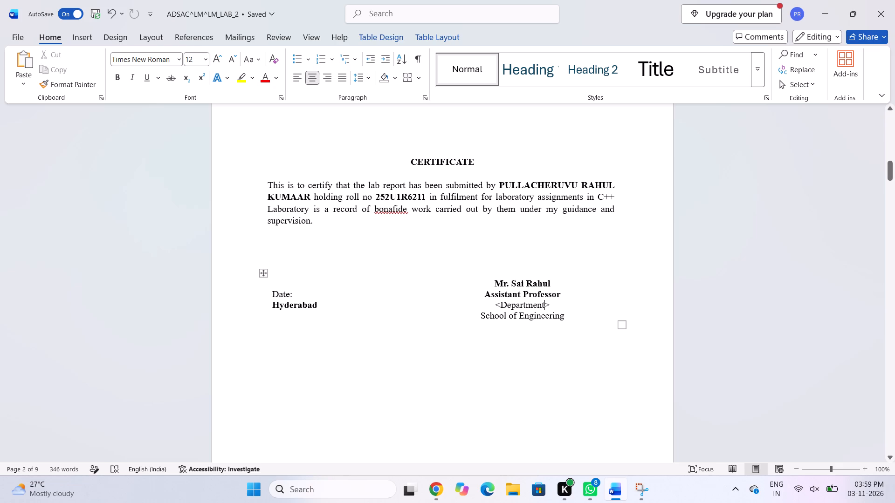
pyautogui.press('BackSpace')
pyautogui.press('BackSpace')
pyautogui.press('BackSpace')
pyautogui.press('BackSpace')
pyautogui.press('BackSpace')
pyautogui.press('BackSpace')
pyautogui.press('BackSpace')
pyautogui.press('BackSpace')
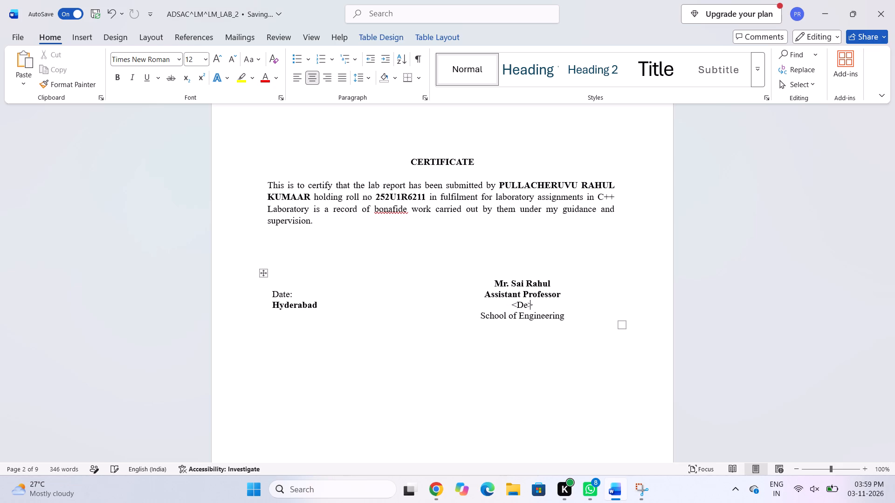
pyautogui.press('BackSpace')
pyautogui.press('BackSpace')
pyautogui.write('AIML')
pyautogui.press('space')
pyautogui.write('2-')
pyautogui.press('d')
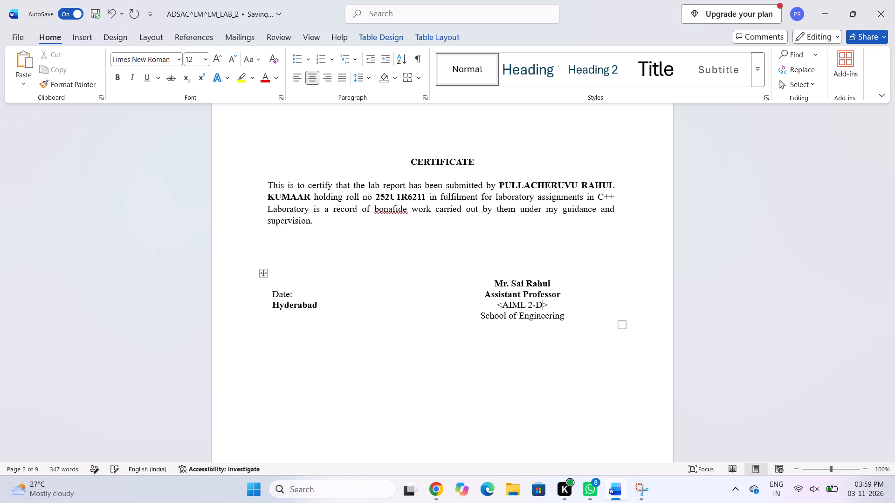
# Check the cover page, the certificate page and the start of the Insert at the Kth Position section.
pyautogui.scroll(16, 541, 306)
pyautogui.scroll(-1, 541, 306)
pyautogui.scroll(2, 541, 306)
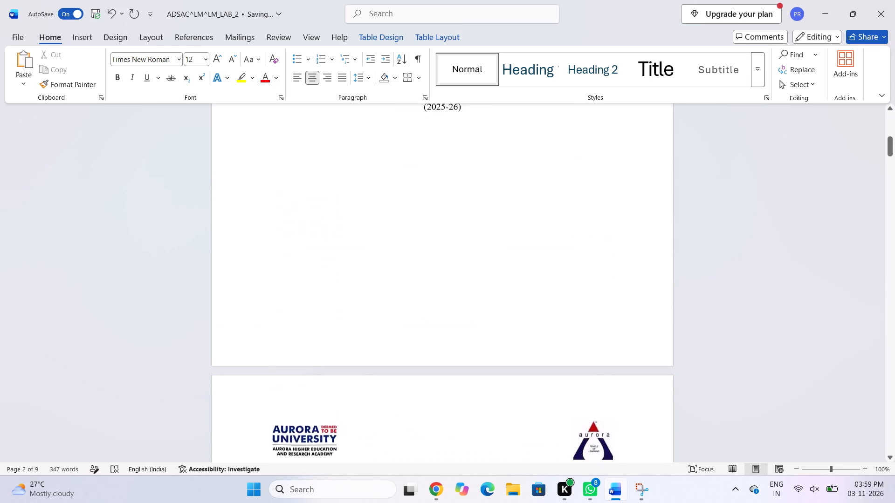
pyautogui.scroll(7, 541, 306)
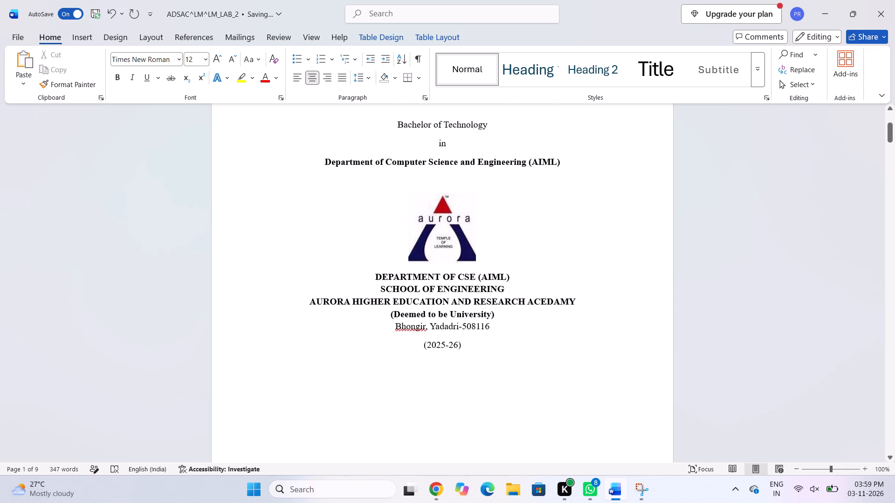
pyautogui.scroll(-4, 498, 297)
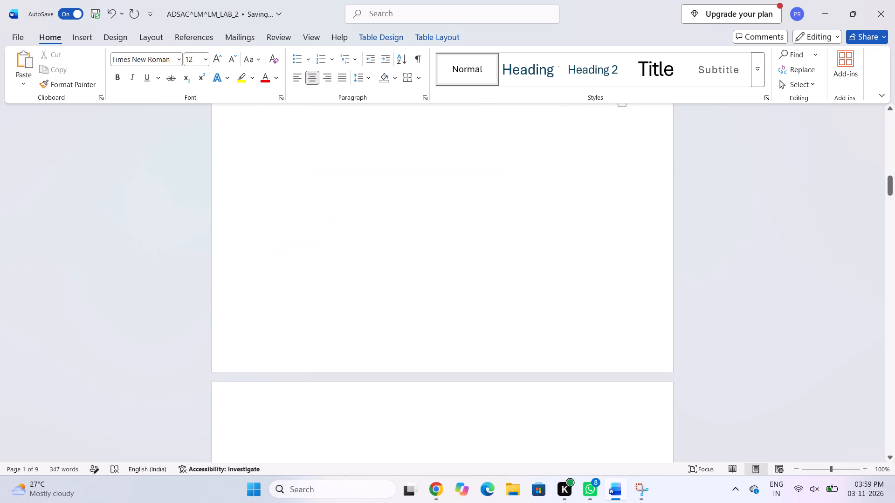
pyautogui.scroll(-2, 487, 310)
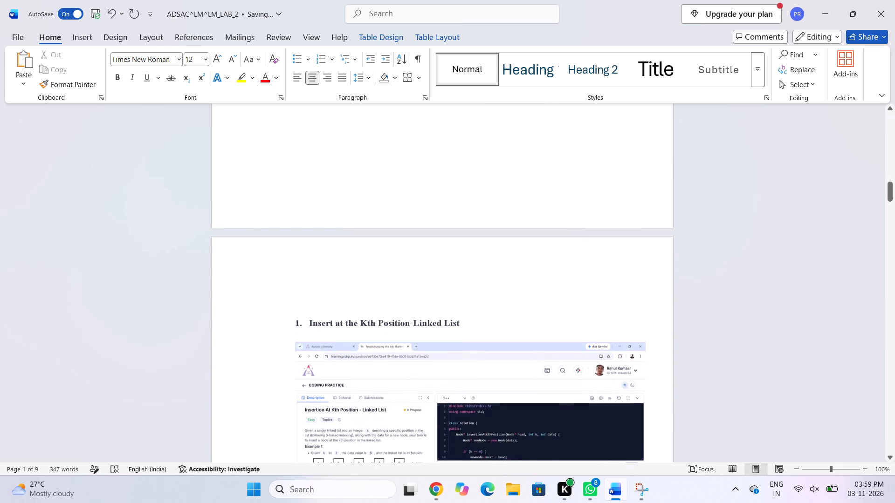
# Export the report as a PDF named ADSAC^LM^LM_LAB_2 into the C++ PART-2 folder under OneDrive Documents.
pyautogui.hotkey('alt', 'f')
pyautogui.hotkey('alt', 'e')
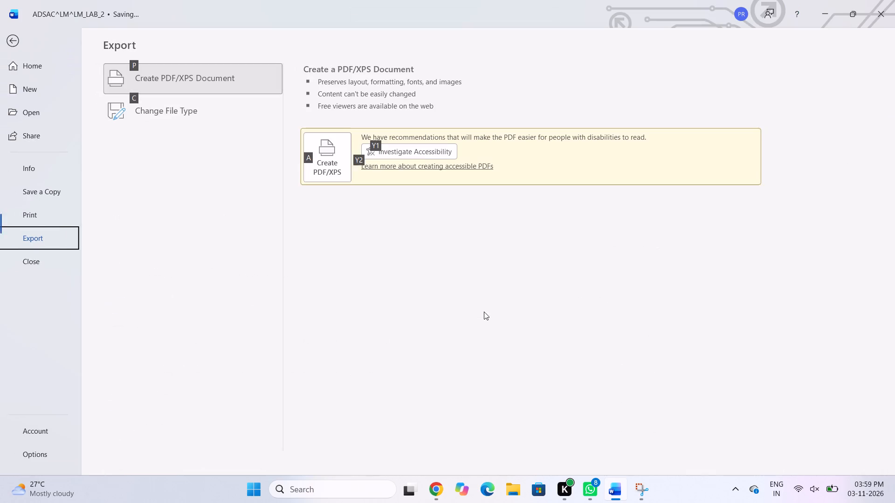
pyautogui.click(332, 170)
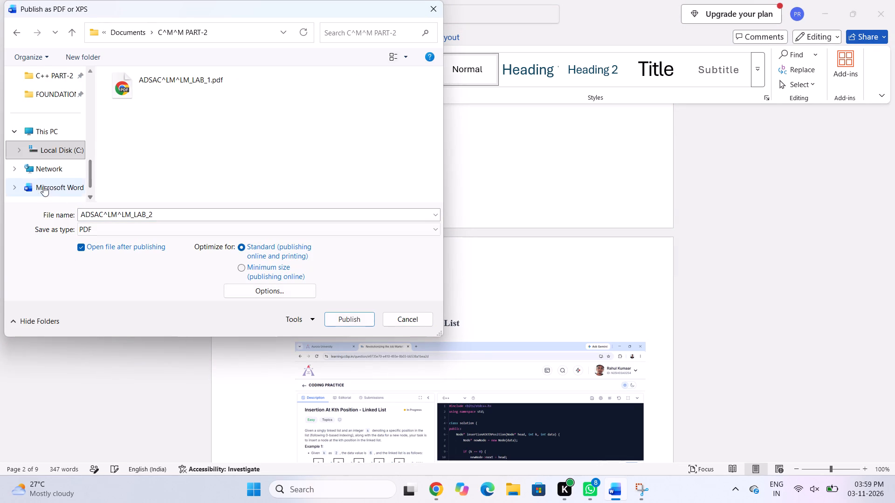
pyautogui.scroll(6, 75, 115)
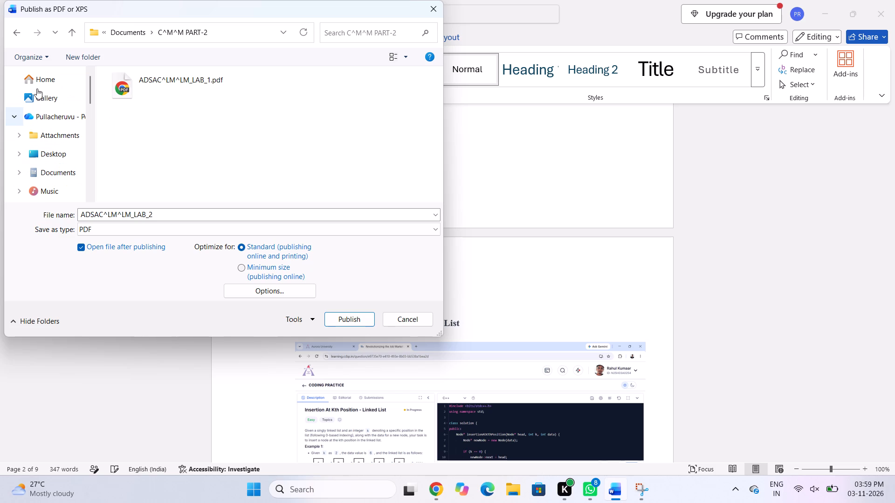
pyautogui.click(44, 81)
pyautogui.scroll(-2, 178, 132)
pyautogui.doubleClick(182, 147)
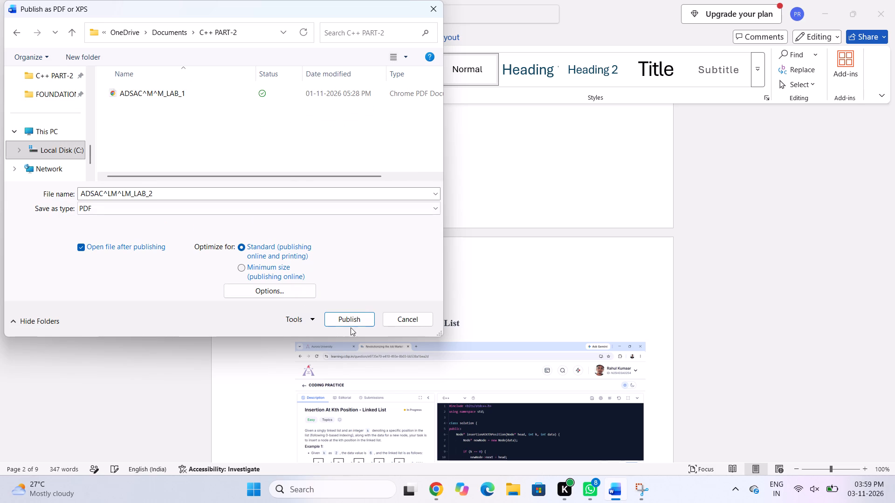
pyautogui.click(363, 309)
pyautogui.click(358, 317)
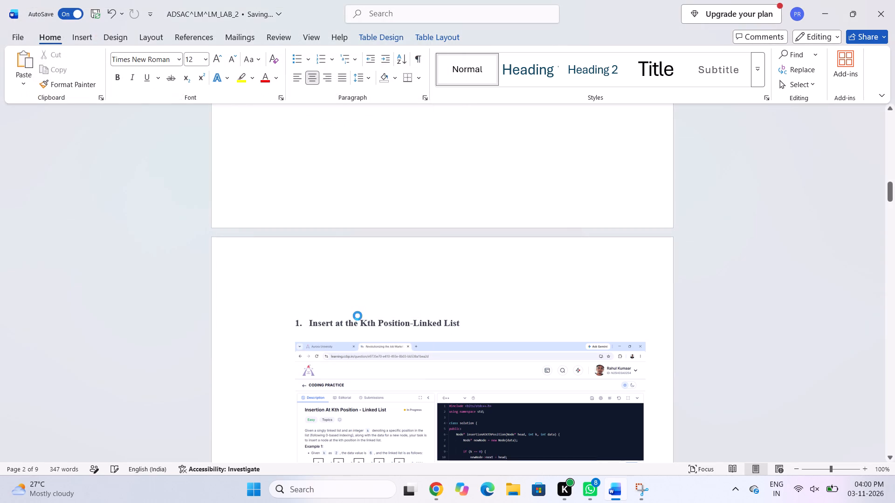
# Switch to the Aurora University portal in Chrome and open the assessment list of the Advanced Data Structures course.
pyautogui.click(109, 3)
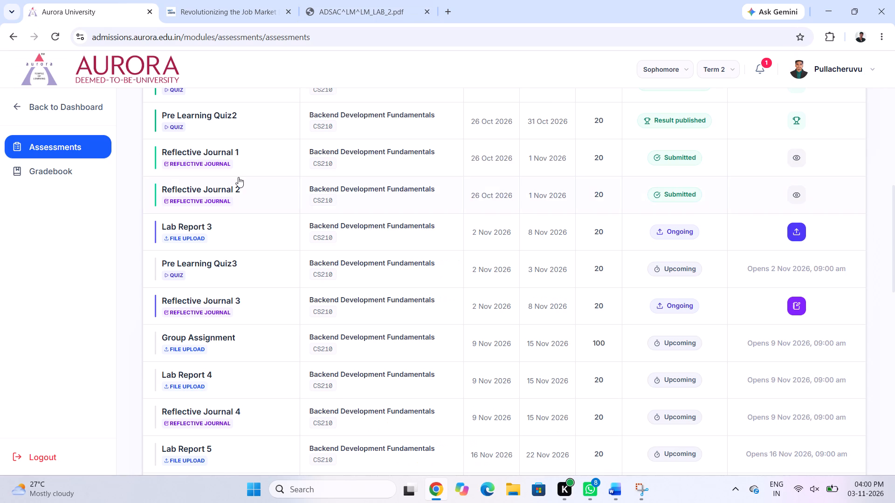
pyautogui.scroll(10, 238, 177)
pyautogui.click(160, 177)
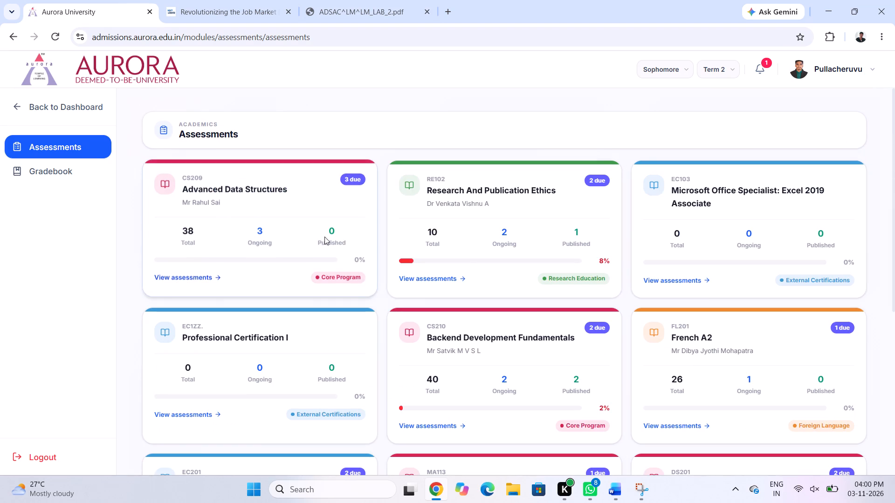
pyautogui.scroll(-1, 479, 268)
pyautogui.click(210, 229)
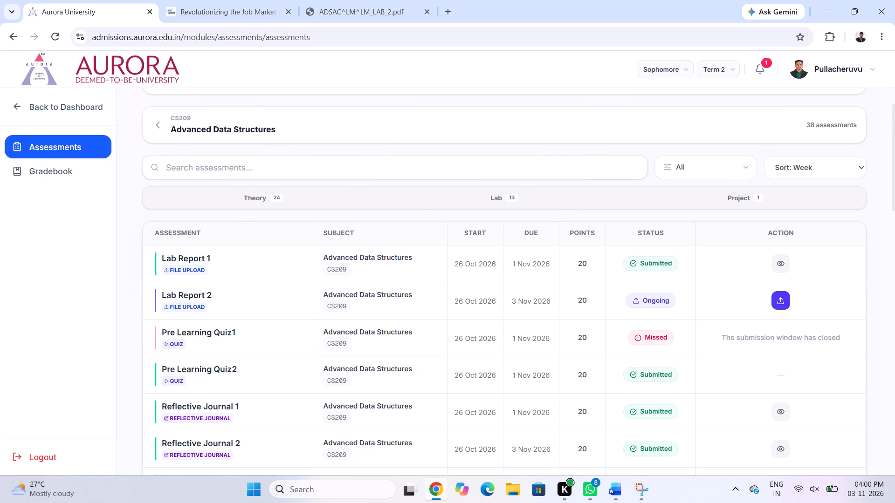
# Upload the ADSAC^LM^LM_LAB_2 PDF from the C++ PART-2 folder as the Lab Report 2 submission for Advanced Data Structures.
pyautogui.scroll(-1, 273, 233)
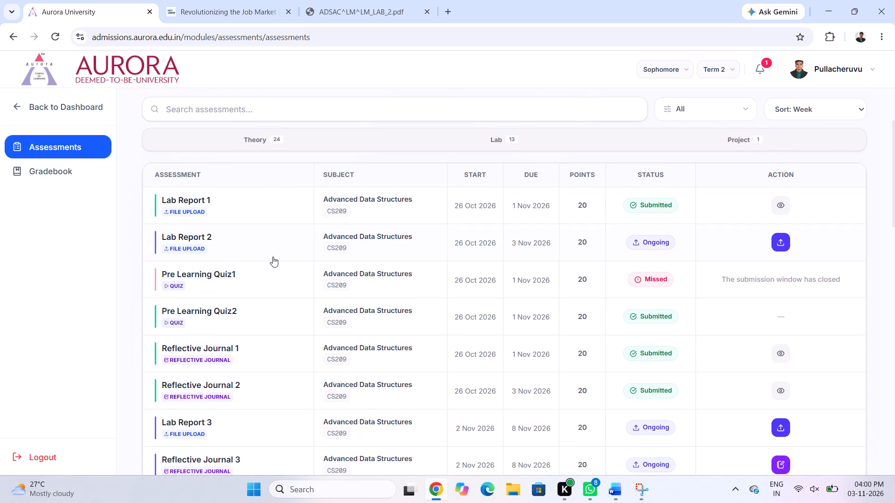
pyautogui.scroll(-1, 557, 361)
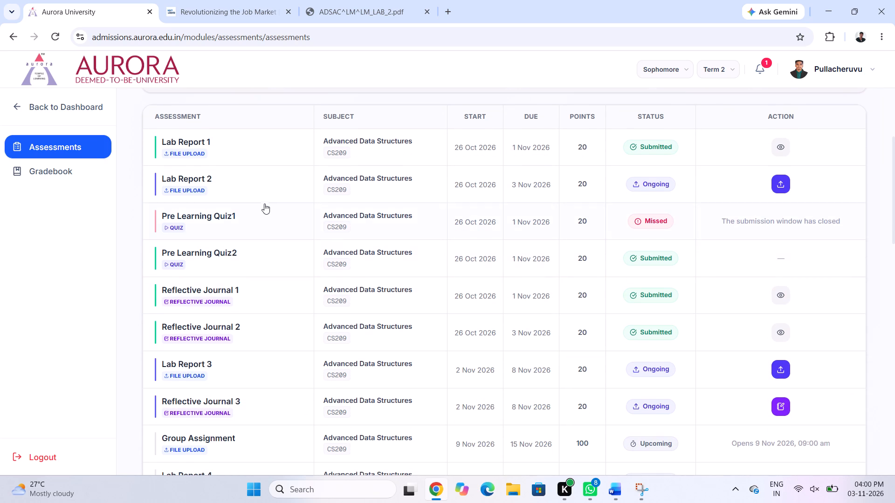
pyautogui.click(779, 187)
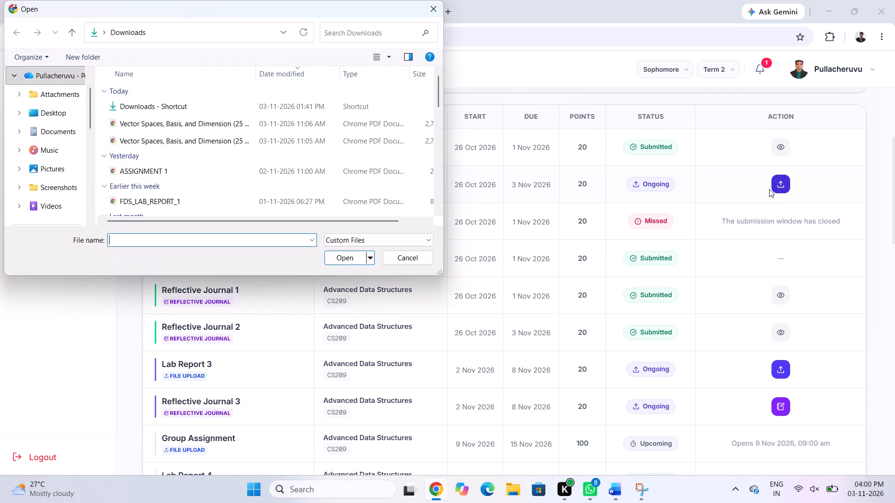
pyautogui.scroll(5, 57, 79)
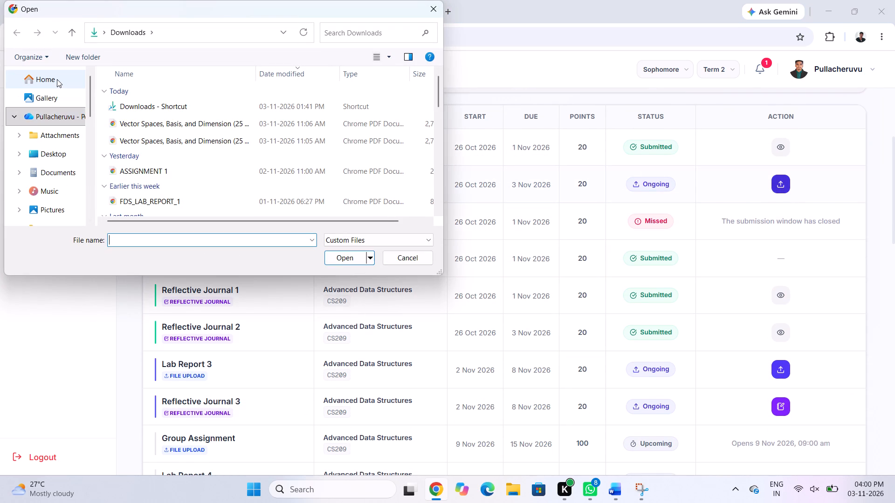
pyautogui.click(57, 79)
pyautogui.scroll(-1, 210, 122)
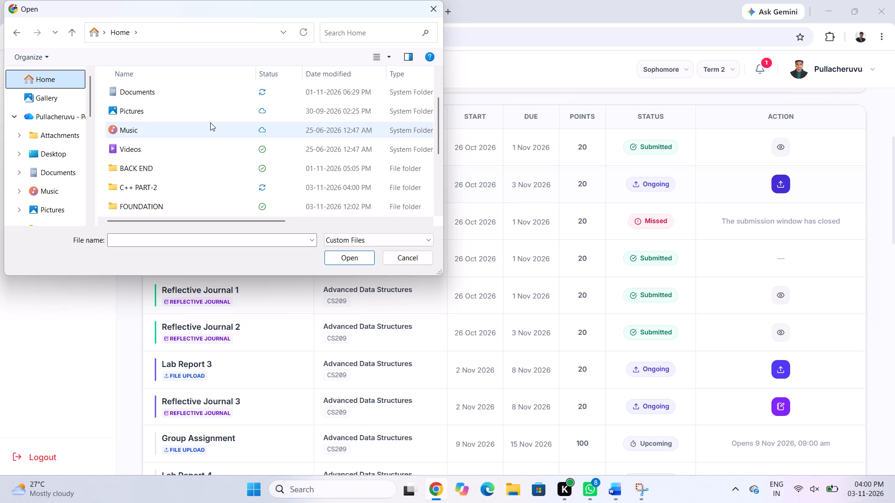
pyautogui.scroll(-1, 211, 125)
pyautogui.click(202, 138)
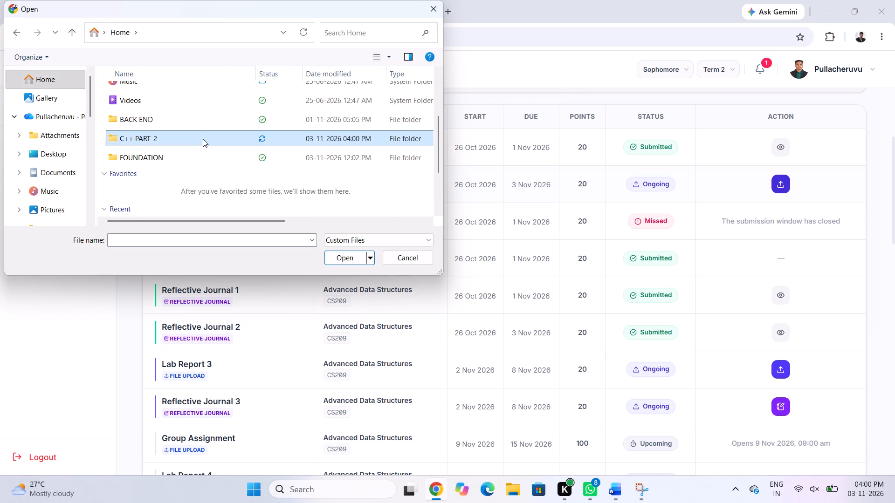
pyautogui.click(203, 139)
pyautogui.doubleClick(192, 92)
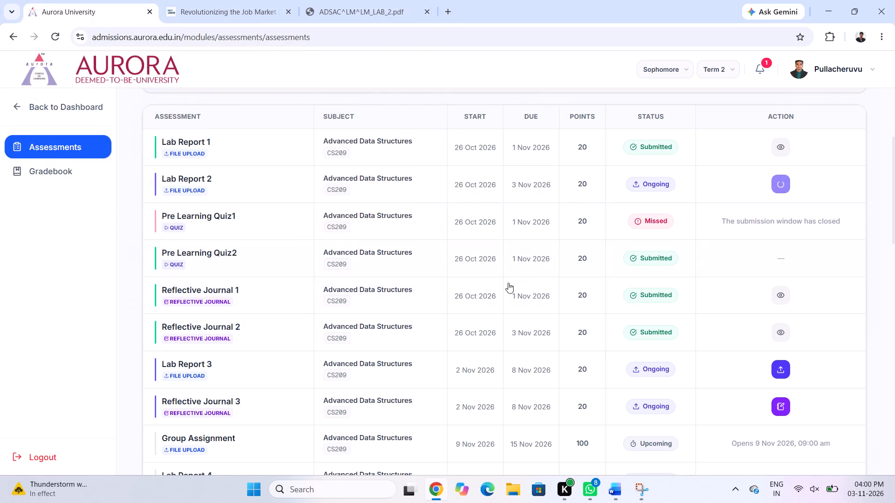
pyautogui.scroll(4, 223, 142)
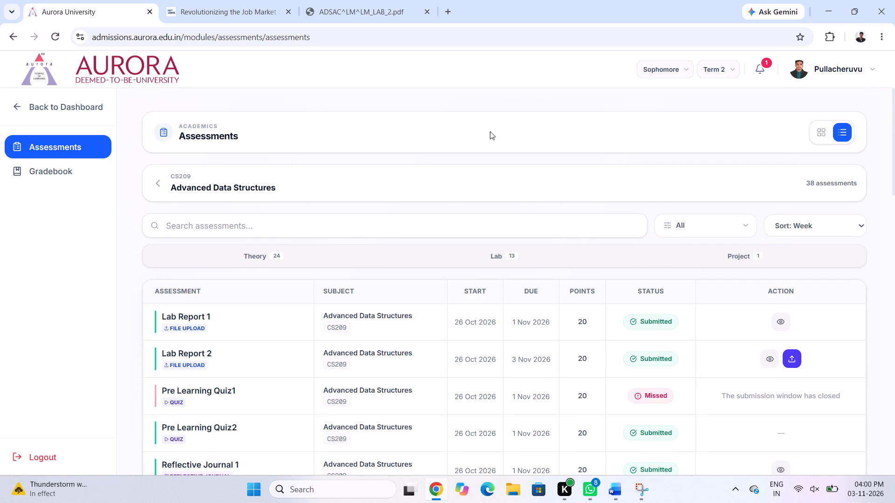
# Close the locally opened ADSAC^LM^LM_LAB_2 PDF.
pyautogui.click(426, 7)
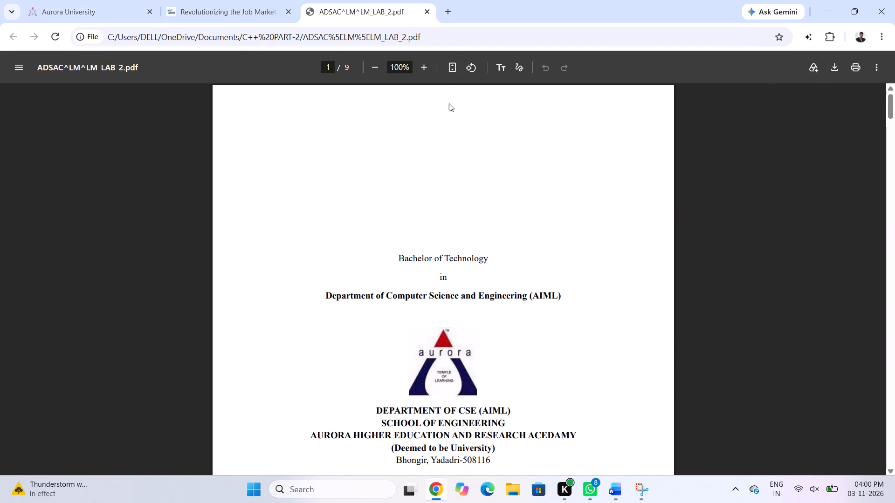
pyautogui.click(428, 13)
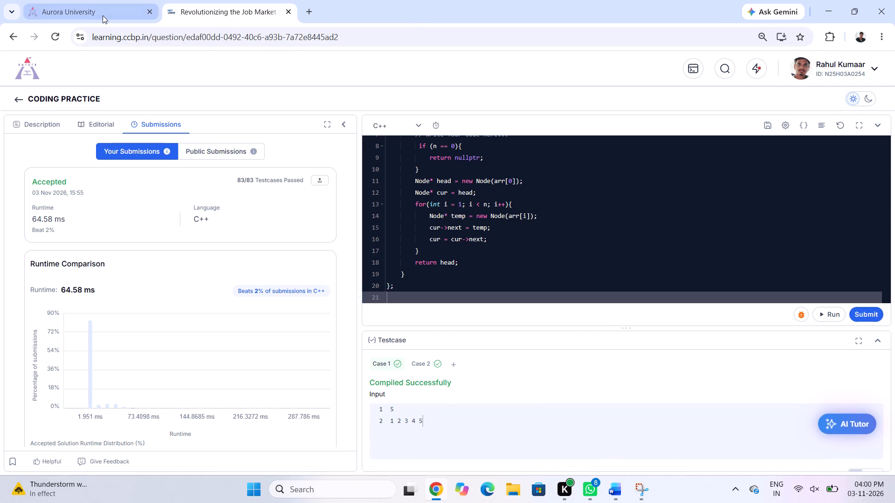
# Open the submitted Lab Report 2 file of Advanced Data Structures and check it from the cover page through to the last page.
pyautogui.click(102, 15)
pyautogui.click(775, 358)
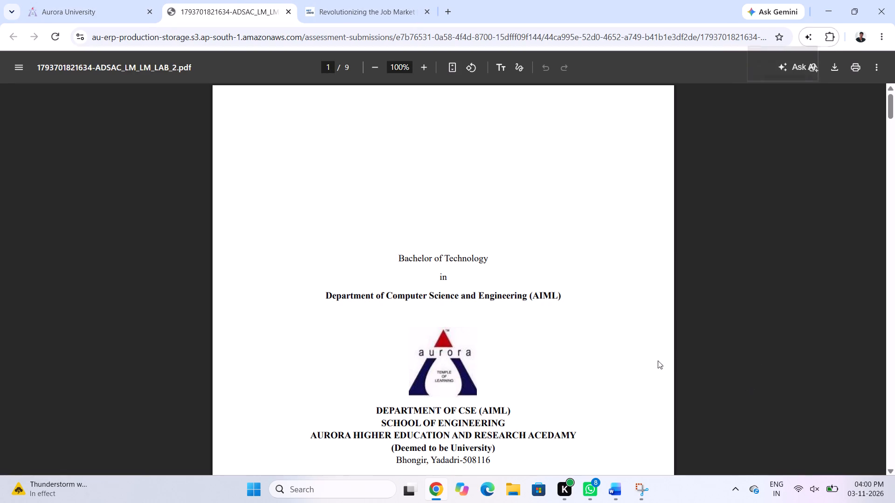
pyautogui.scroll(-13, 563, 345)
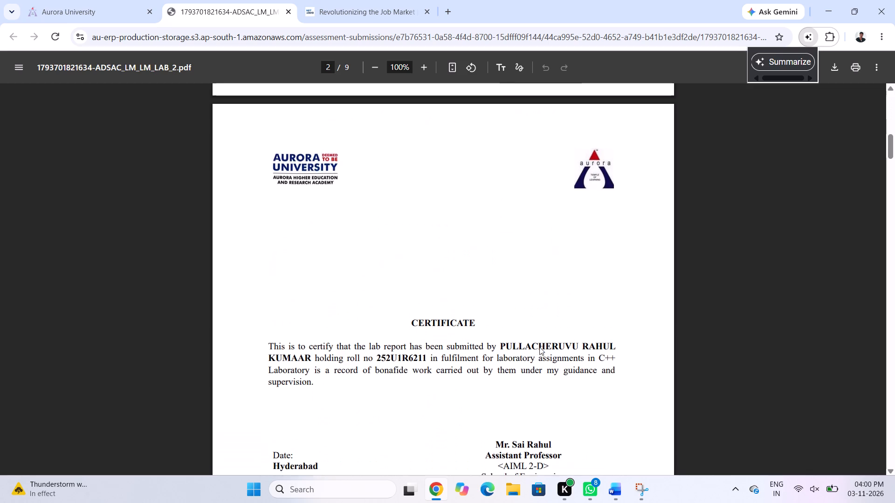
pyautogui.scroll(-1, 539, 347)
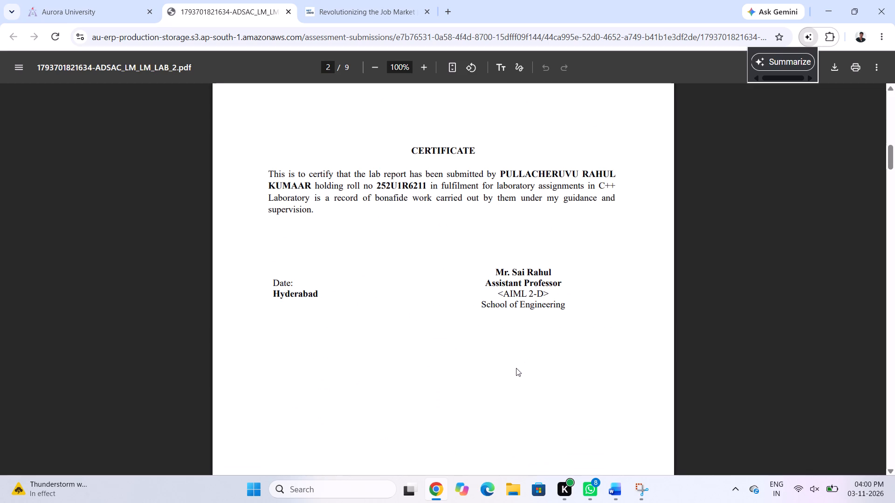
pyautogui.scroll(-9, 516, 368)
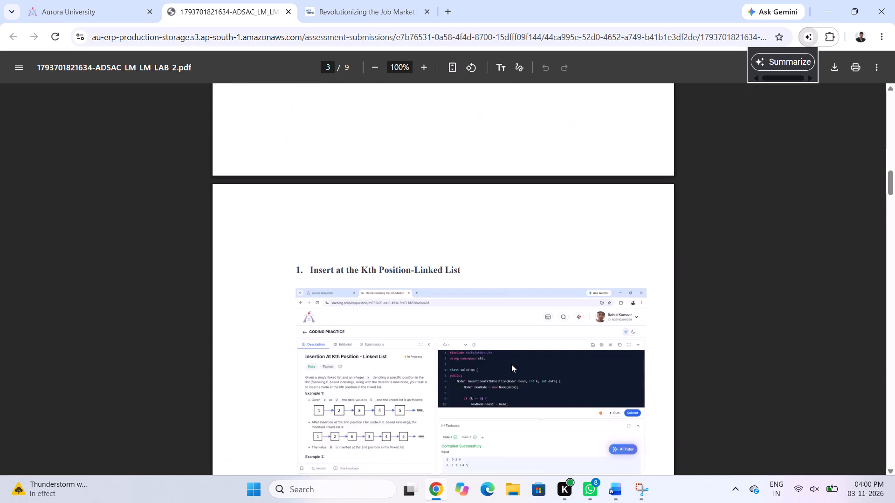
pyautogui.scroll(-16, 511, 364)
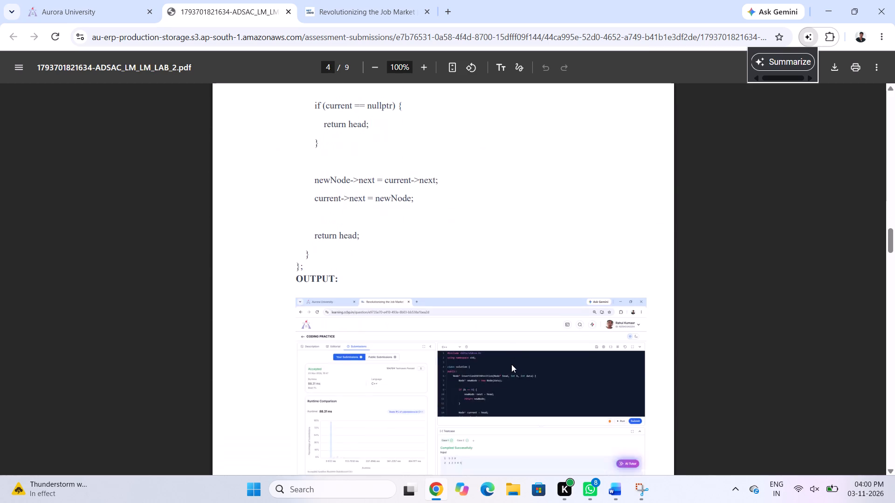
pyautogui.scroll(-19, 511, 364)
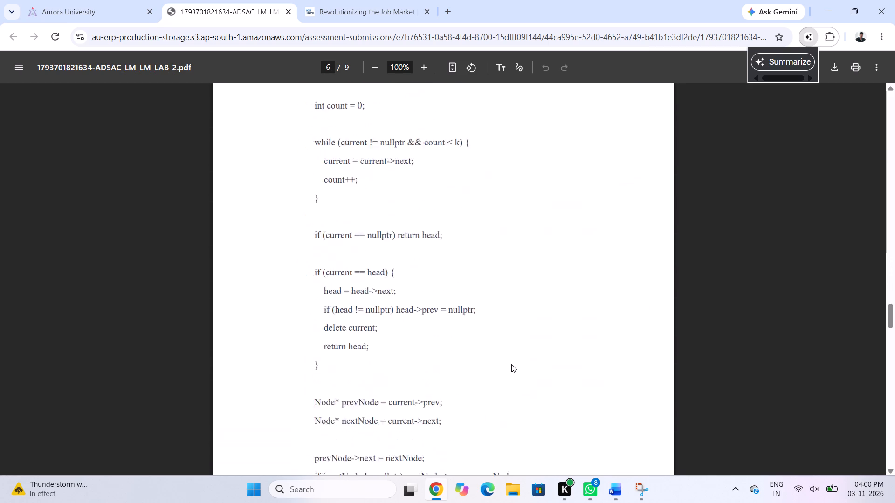
pyautogui.scroll(-20, 511, 364)
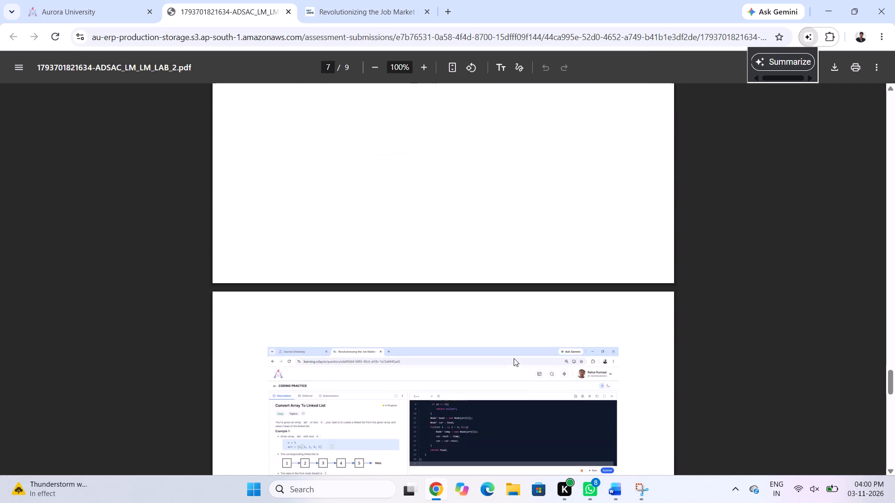
pyautogui.scroll(-20, 514, 358)
pyautogui.scroll(-3, 514, 358)
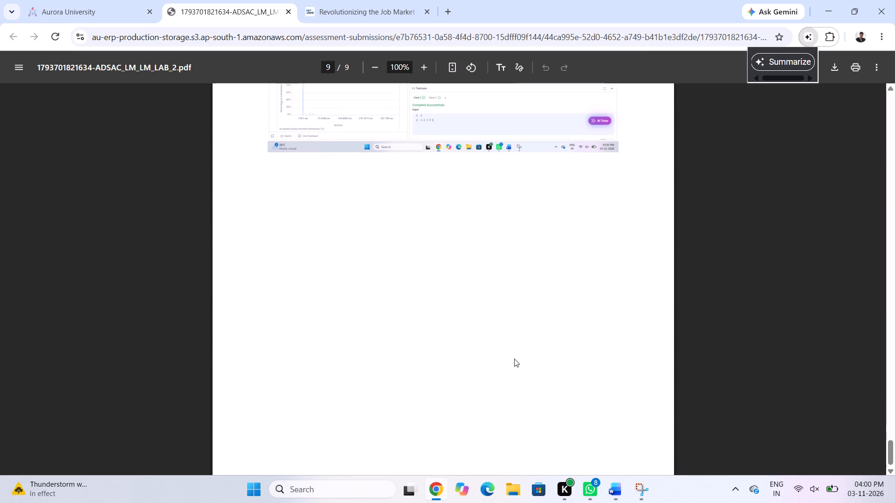
# Recheck the submitted report from its last page back to the cover page, and close it.
pyautogui.scroll(4, 516, 354)
pyautogui.scroll(13, 519, 312)
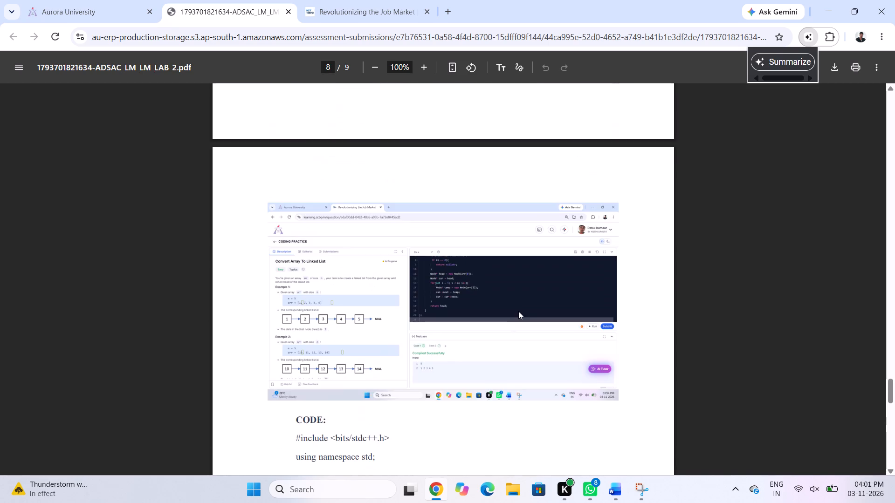
pyautogui.scroll(15, 518, 311)
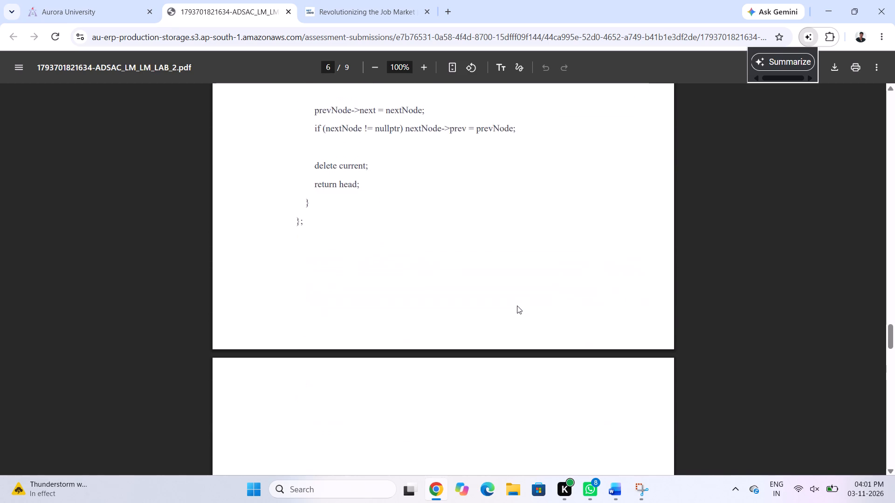
pyautogui.scroll(18, 517, 306)
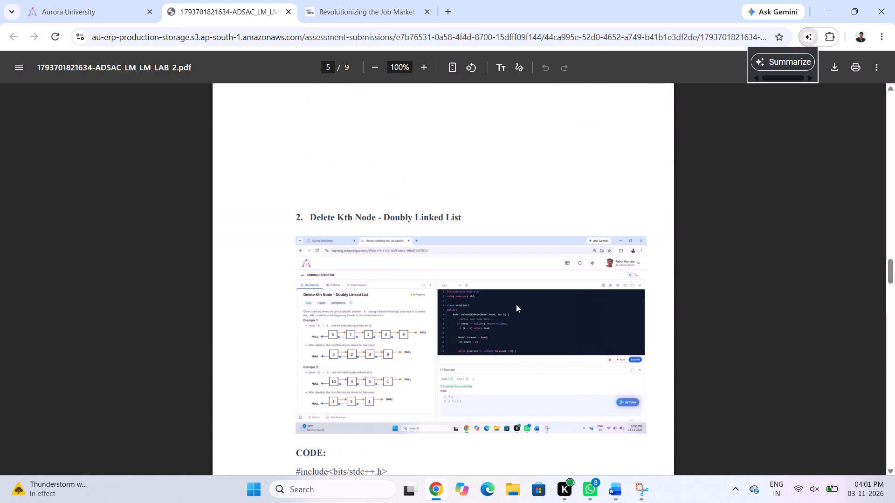
pyautogui.scroll(18, 516, 304)
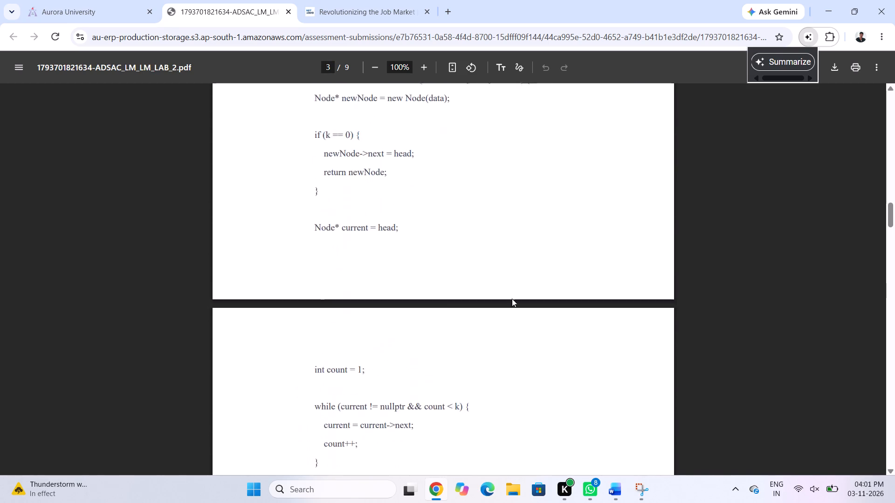
pyautogui.scroll(15, 512, 299)
pyautogui.scroll(8, 504, 282)
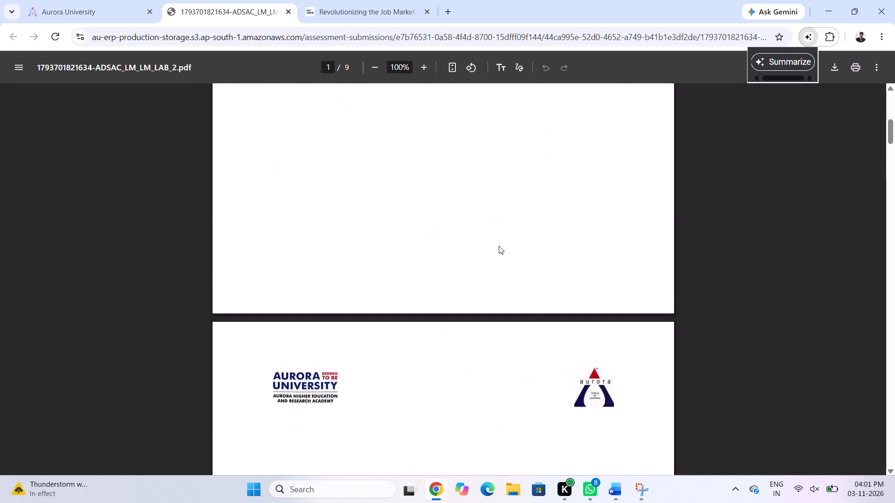
pyautogui.scroll(11, 499, 246)
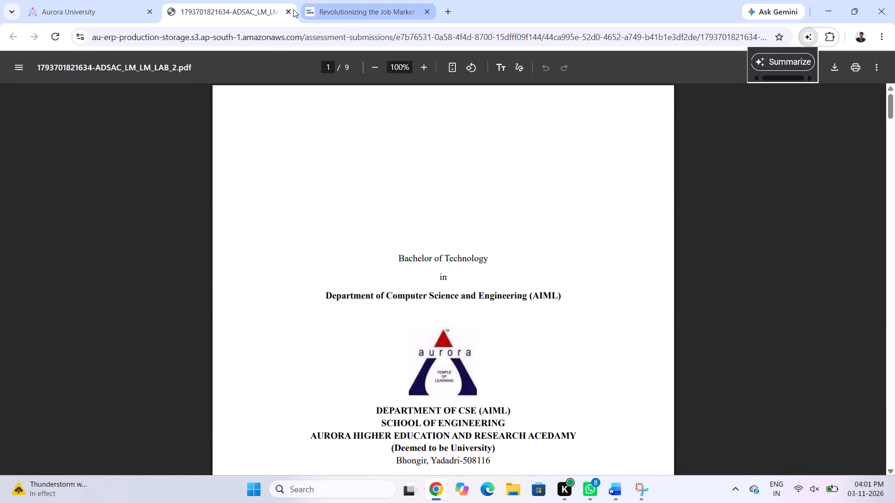
pyautogui.click(287, 12)
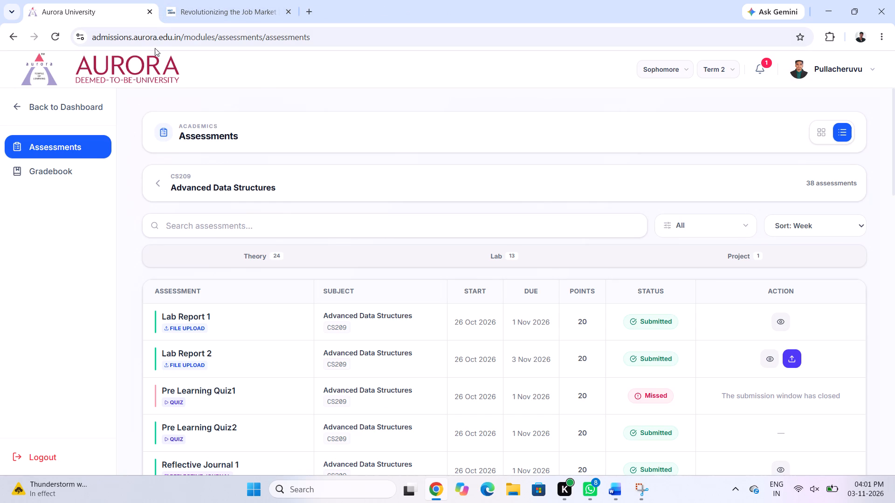
# Return to the course overview and check the assessment list of Foundations of Data Science.
pyautogui.click(151, 178)
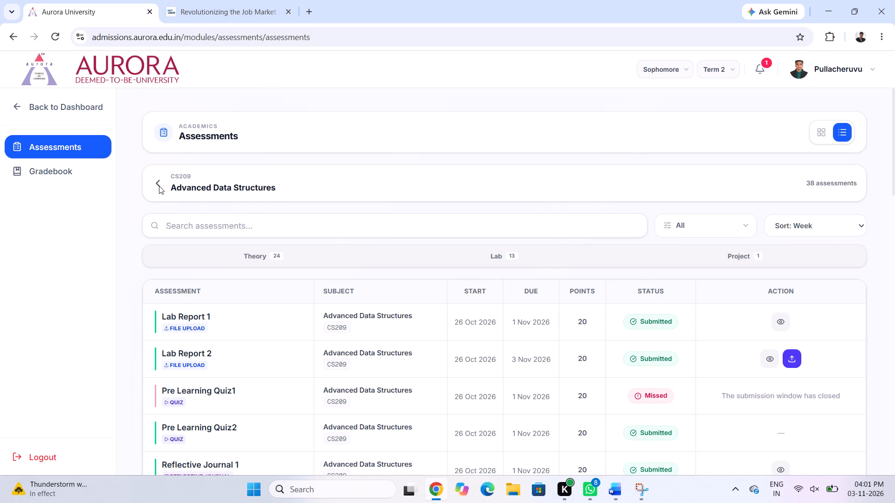
pyautogui.click(159, 186)
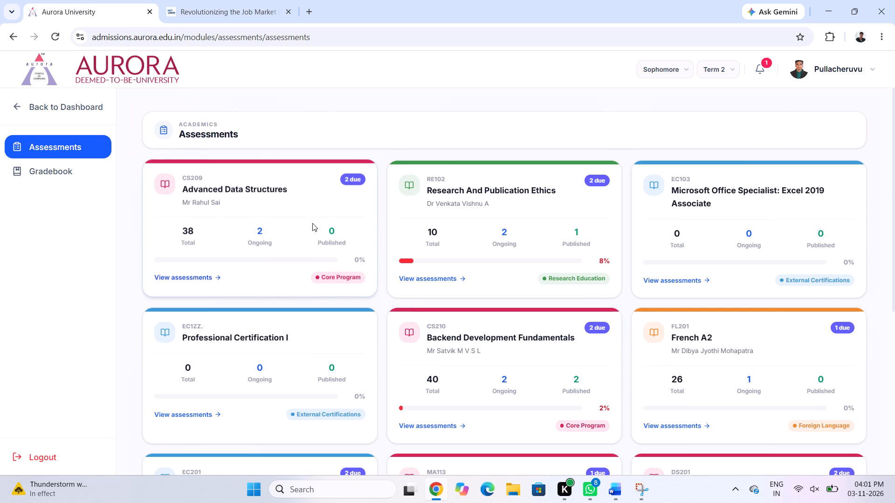
pyautogui.scroll(-3, 467, 262)
pyautogui.scroll(-2, 468, 300)
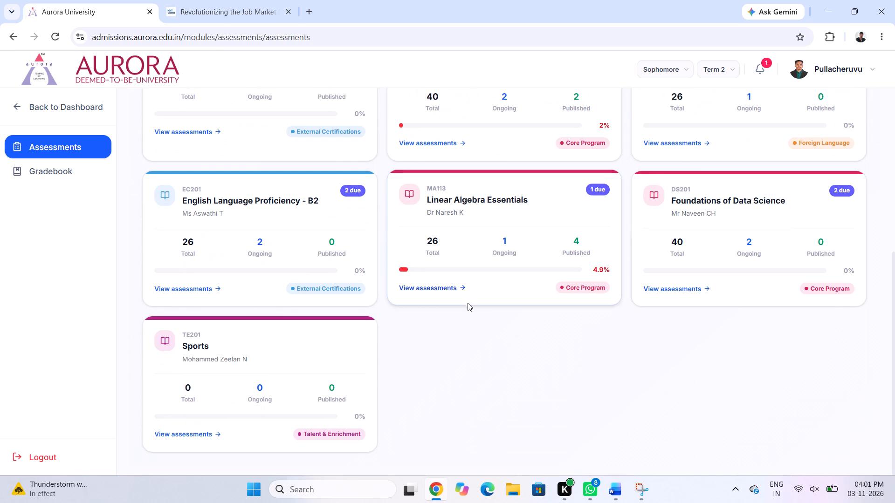
pyautogui.click(682, 289)
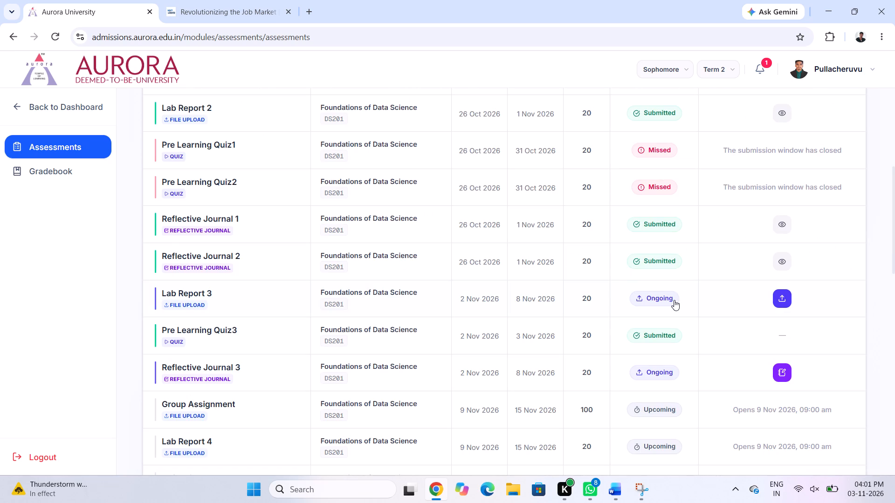
pyautogui.scroll(1, 583, 293)
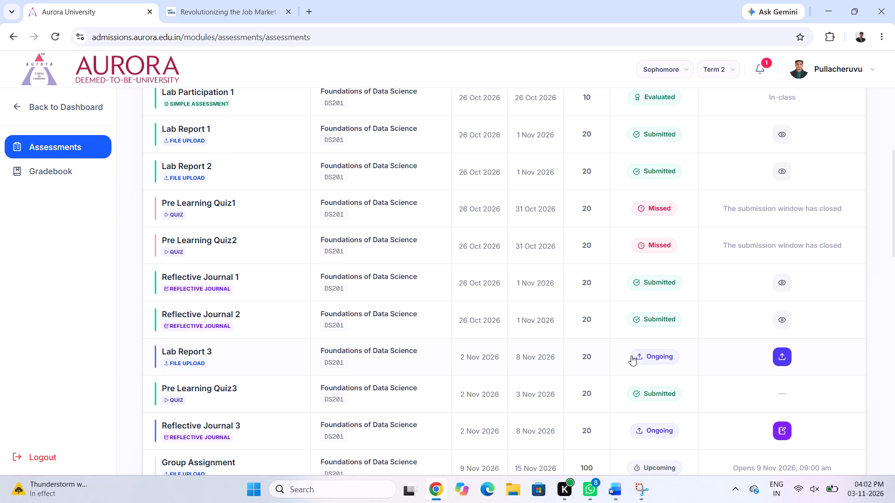
# Switch to WhatsApp.
pyautogui.click(589, 489)
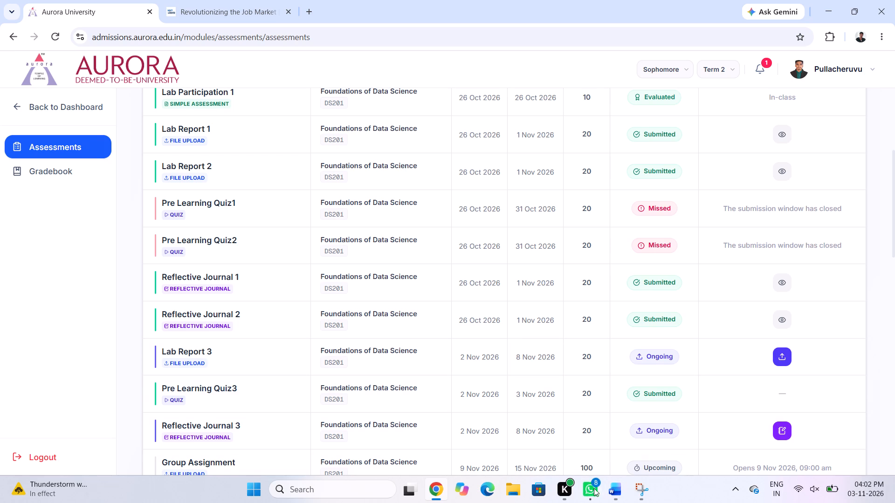
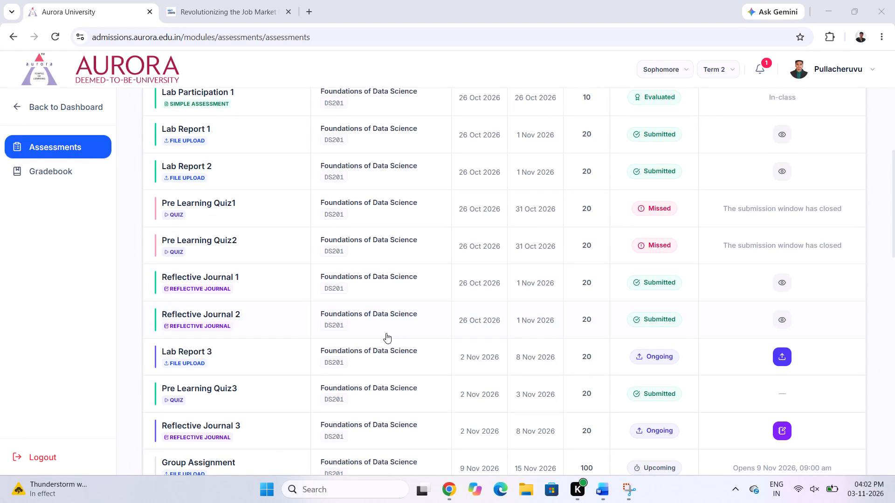
# Switch back to Chrome, leave the coding question on the learning portal and return to the portal's home page.
pyautogui.click(455, 489)
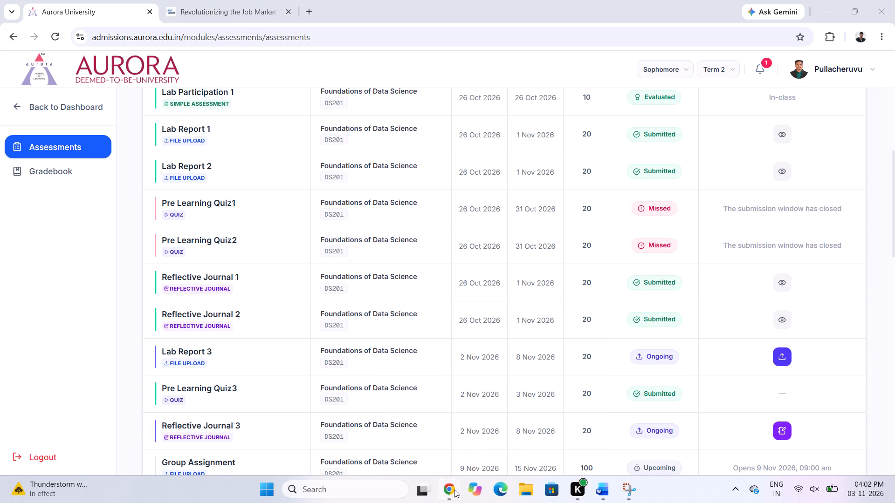
pyautogui.click(451, 495)
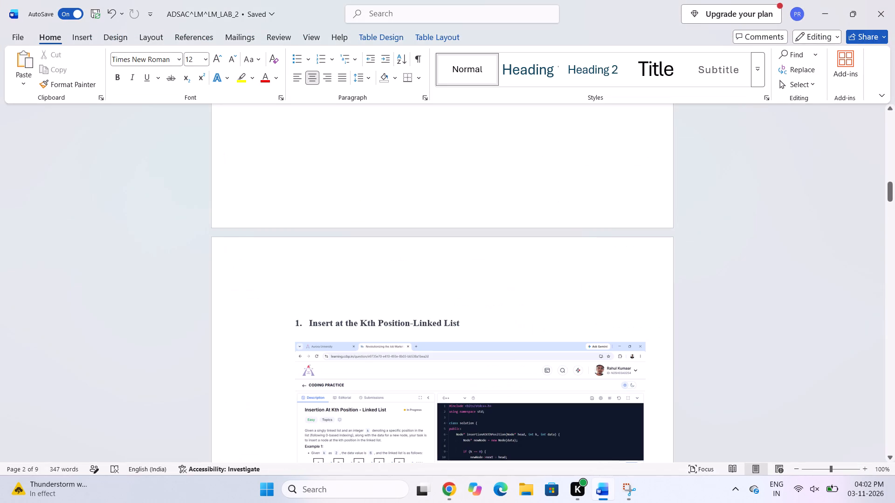
pyautogui.click(446, 486)
pyautogui.click(243, 0)
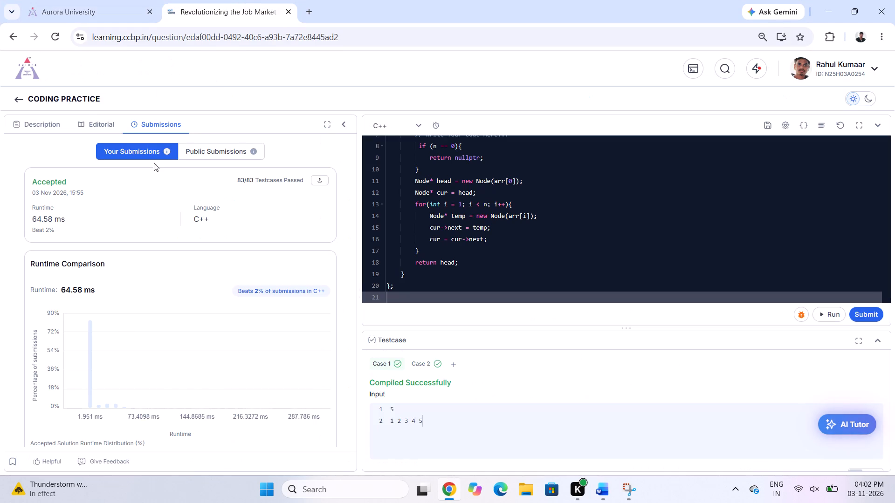
pyautogui.click(12, 99)
pyautogui.click(15, 96)
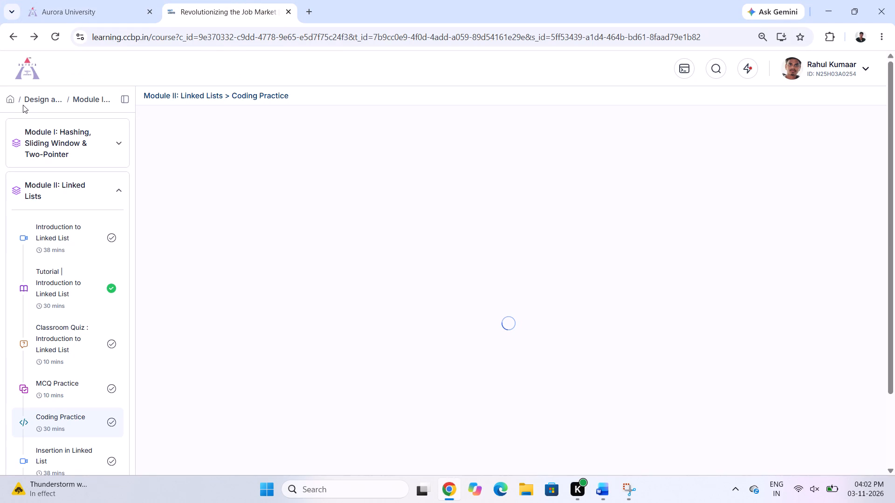
pyautogui.hscroll(4, 41, 131)
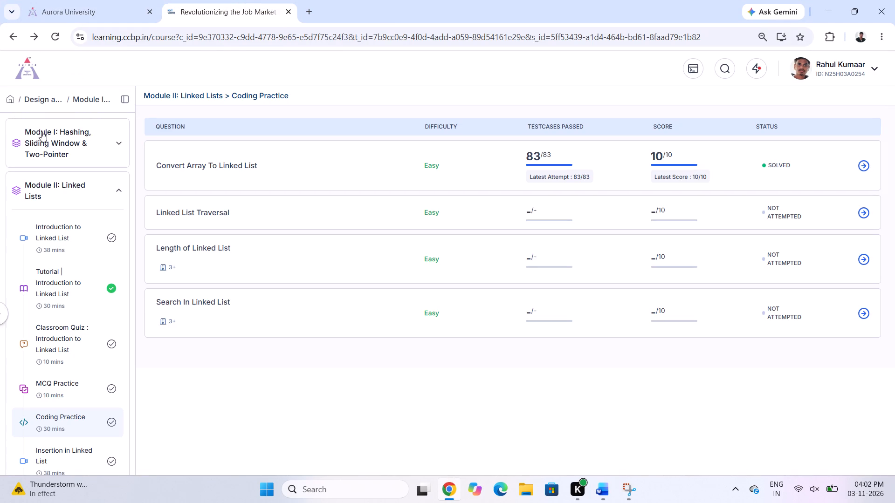
pyautogui.hscroll(6, 41, 131)
pyautogui.click(41, 118)
pyautogui.click(25, 118)
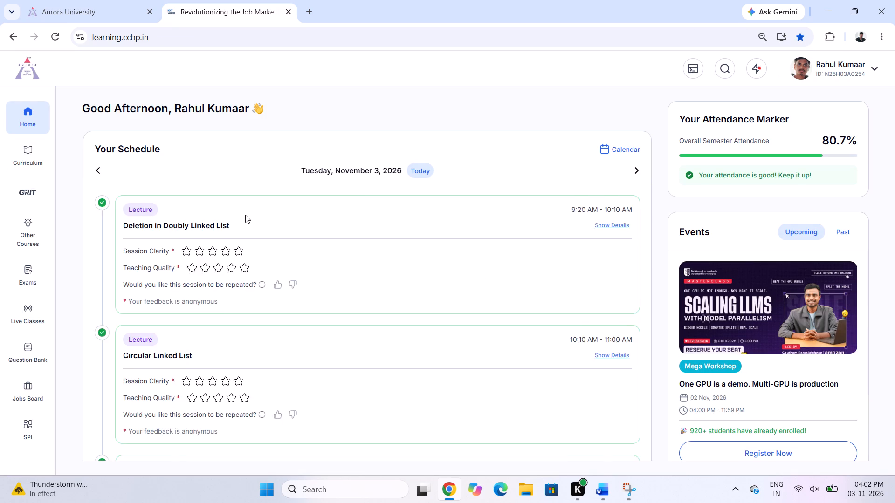
# Open the Introduction to Express JS | Part 3 | Reading Material session from today's schedule and look through the course's module outline.
pyautogui.scroll(-3, 246, 299)
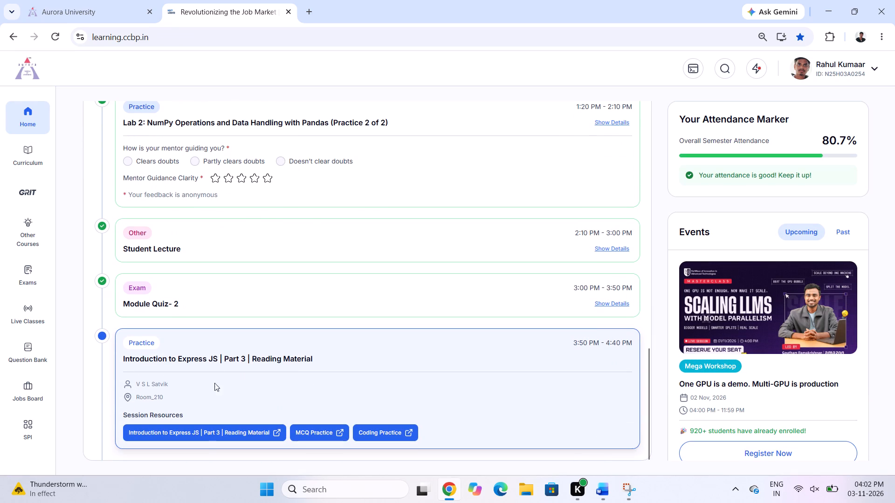
pyautogui.click(203, 437)
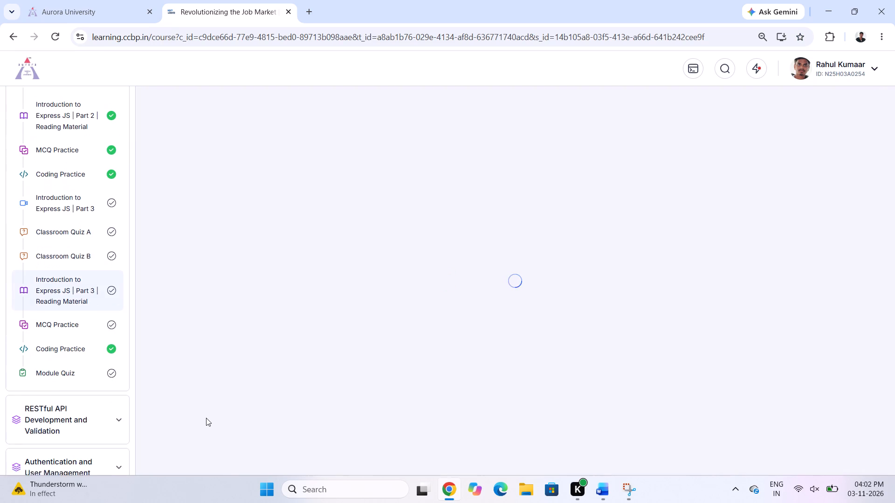
pyautogui.scroll(3, 56, 373)
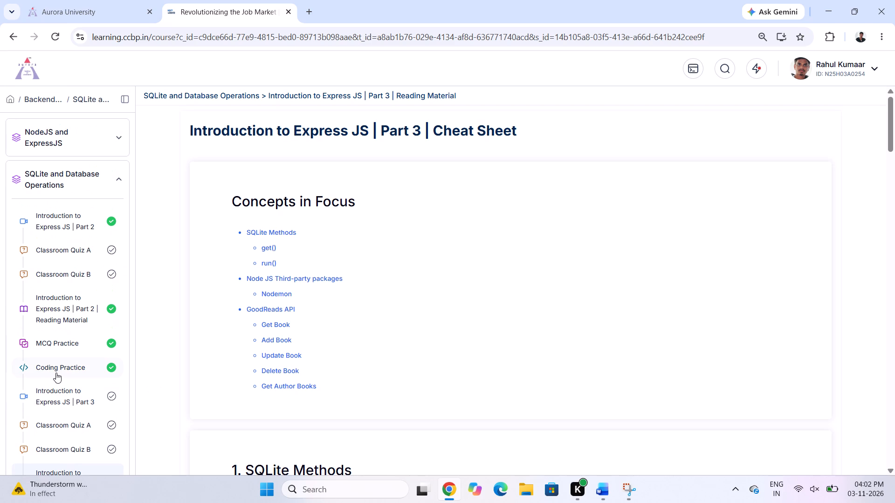
pyautogui.scroll(-2, 82, 288)
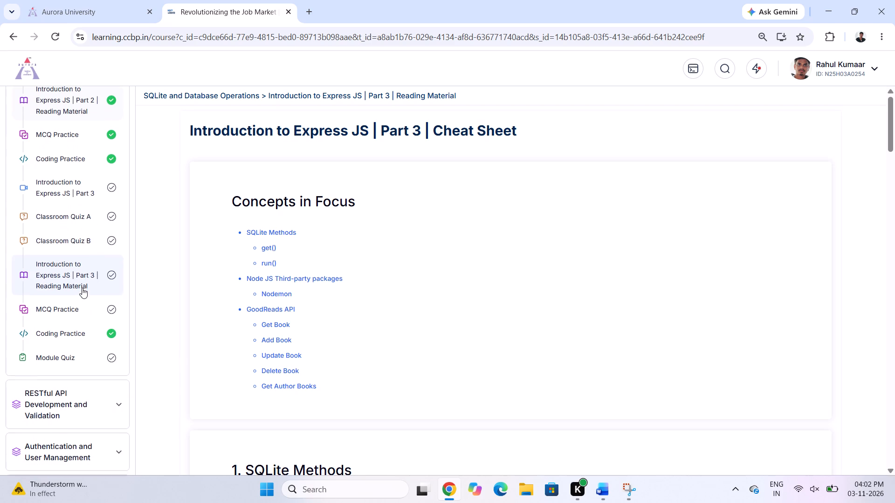
pyautogui.scroll(-2, 82, 288)
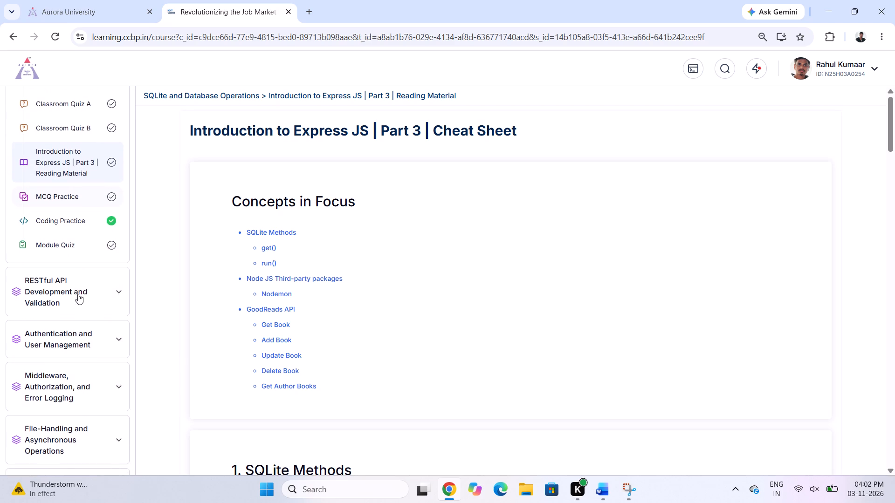
pyautogui.scroll(-1, 78, 294)
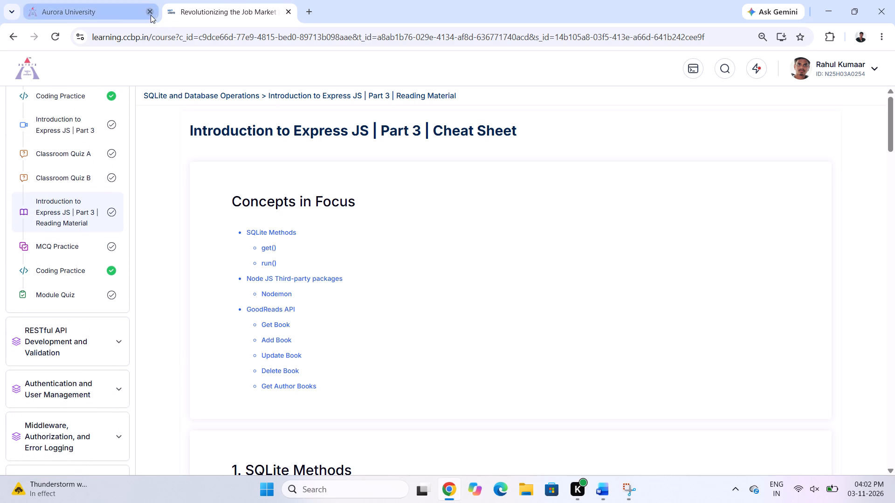
# Return to the Aurora University assessments and check the assessment list of Backend Development Fundamentals.
pyautogui.click(117, 18)
pyautogui.scroll(7, 314, 253)
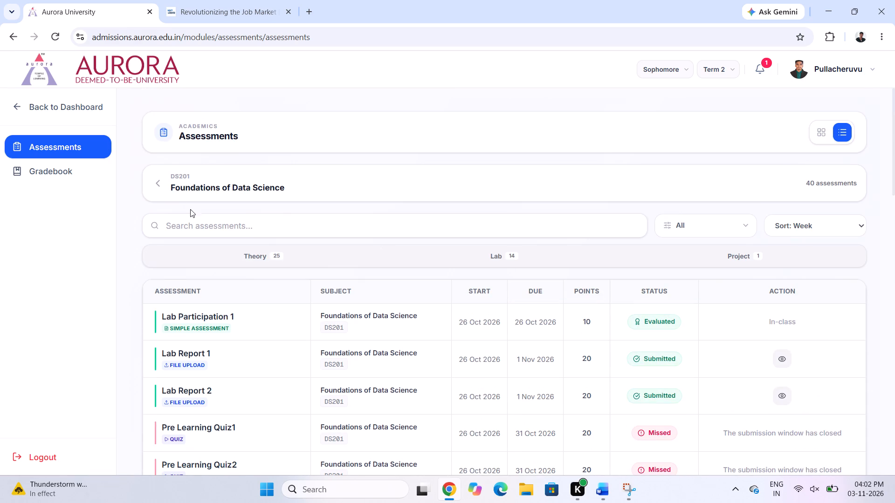
pyautogui.click(159, 179)
pyautogui.scroll(-1, 415, 266)
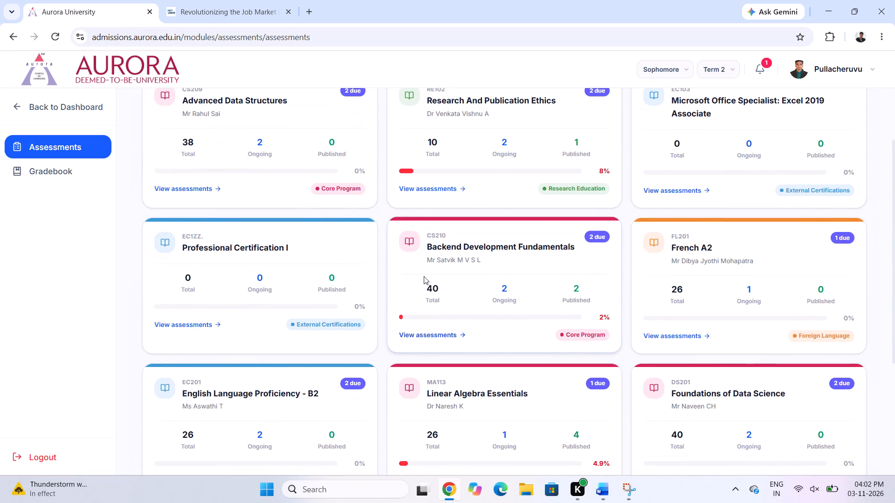
pyautogui.scroll(-1, 424, 276)
pyautogui.click(427, 330)
pyautogui.scroll(-2, 443, 331)
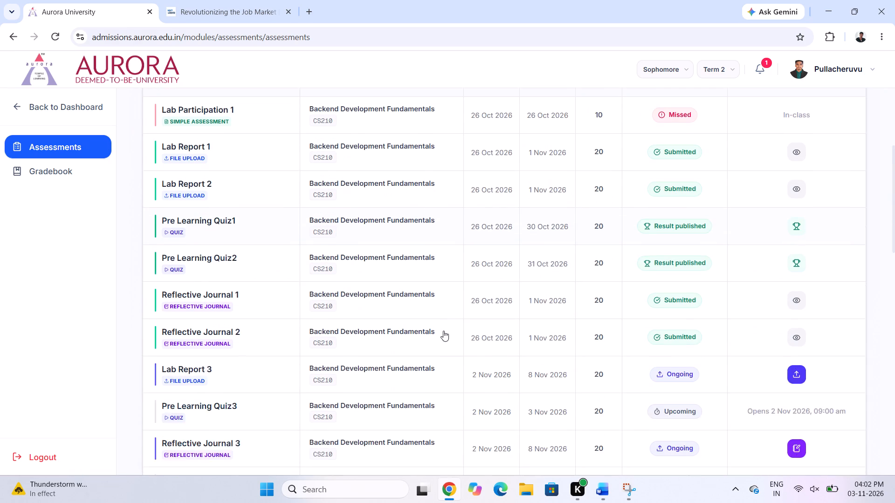
pyautogui.scroll(-1, 443, 331)
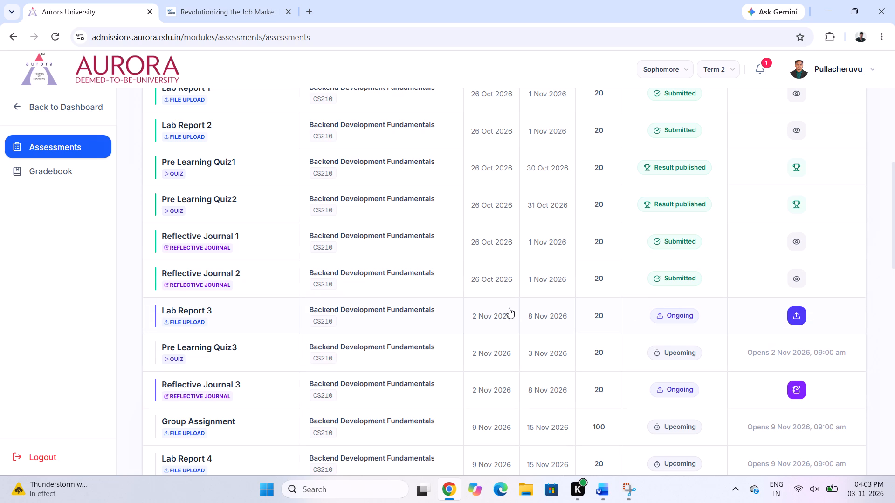
# View the details of Pre Learning Quiz3 in Backend Development Fundamentals and close them.
pyautogui.doubleClick(646, 355)
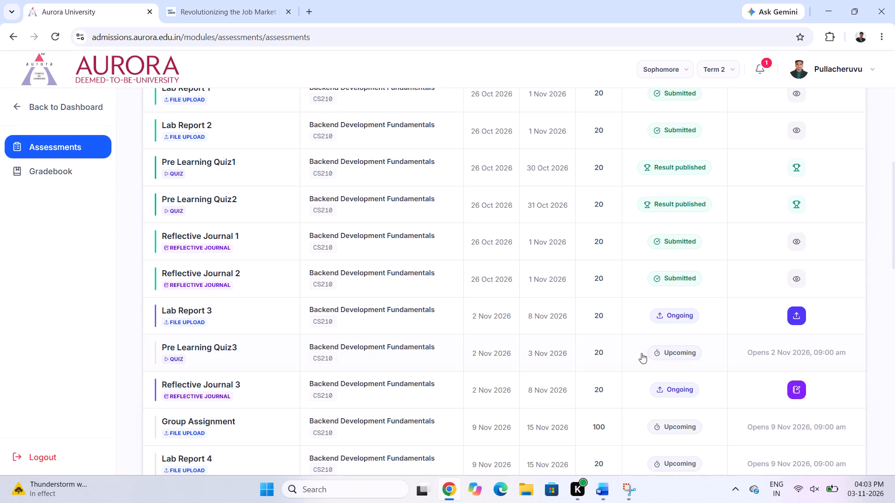
pyautogui.click(641, 353)
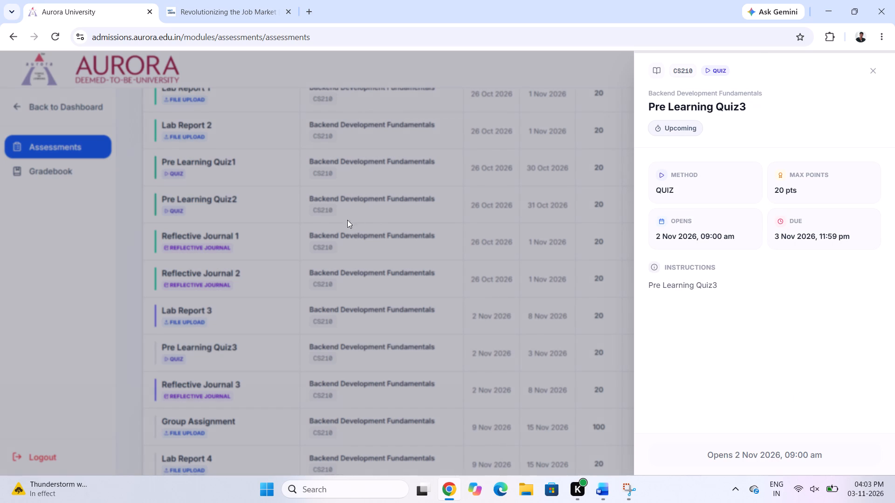
pyautogui.click(421, 224)
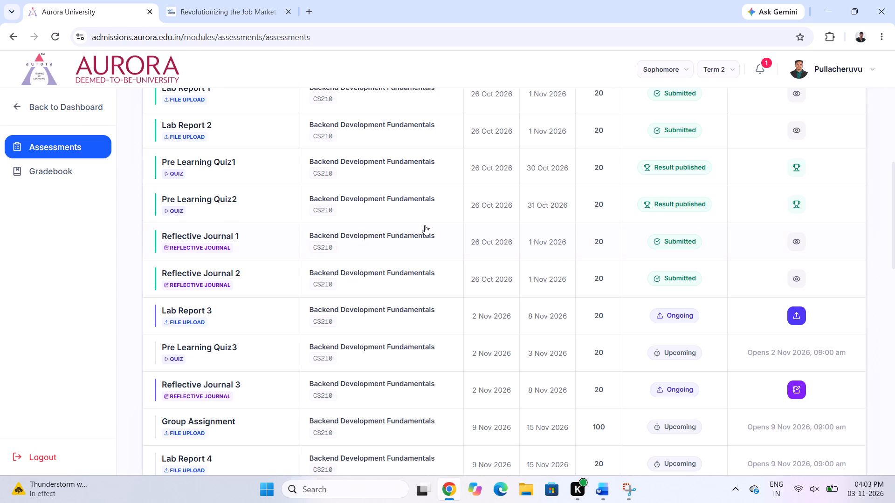